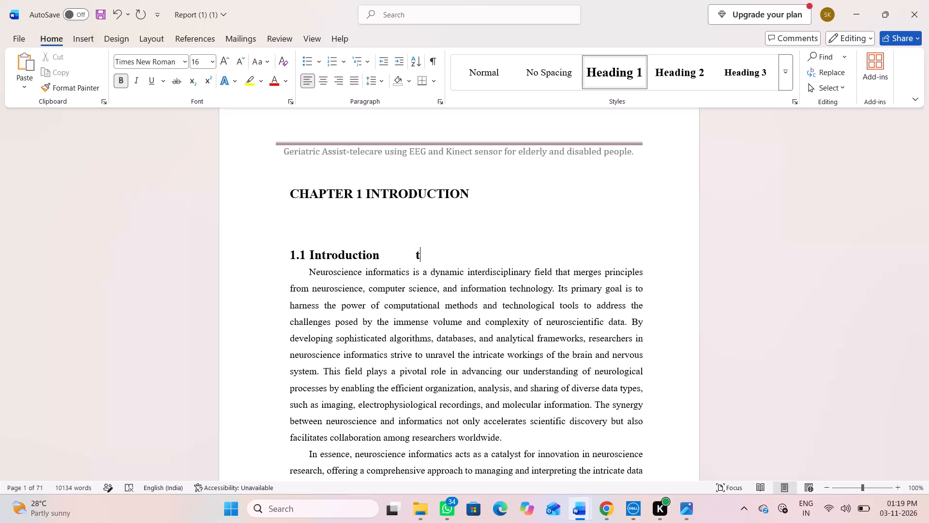
Complete the 1.1 heading so it reads "Introduction To Topic", with single spacing between the words.
key("BackSpace")
key("BackSpace")
key("t")
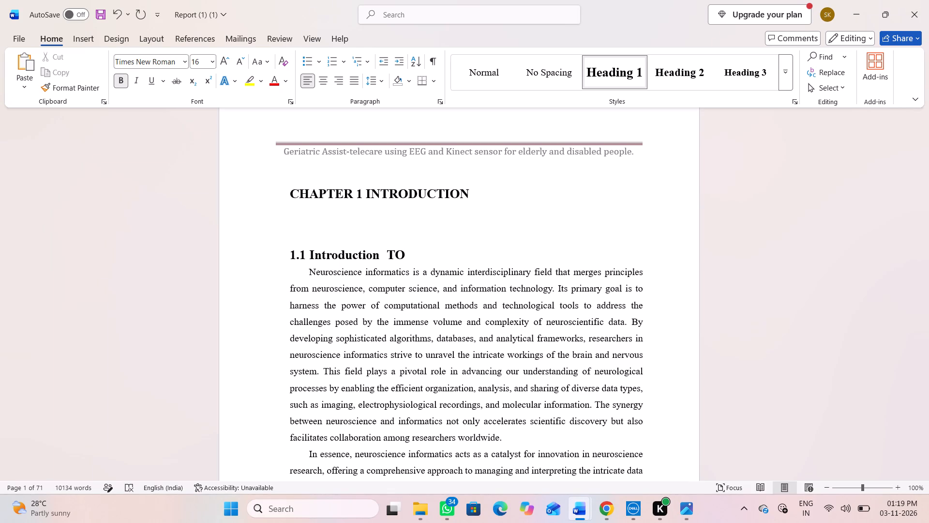
type("o")
key("space")
type("opic")
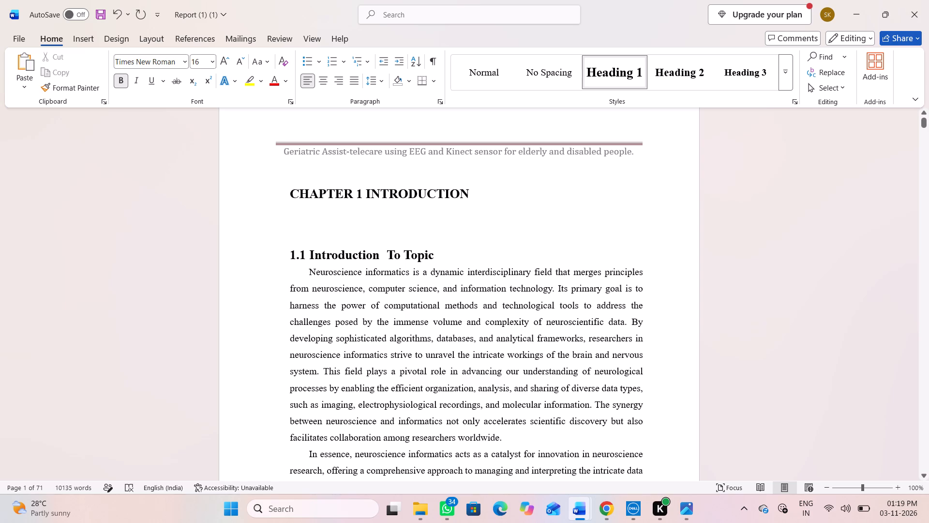
left_click(385, 251)
key("BackSpace")
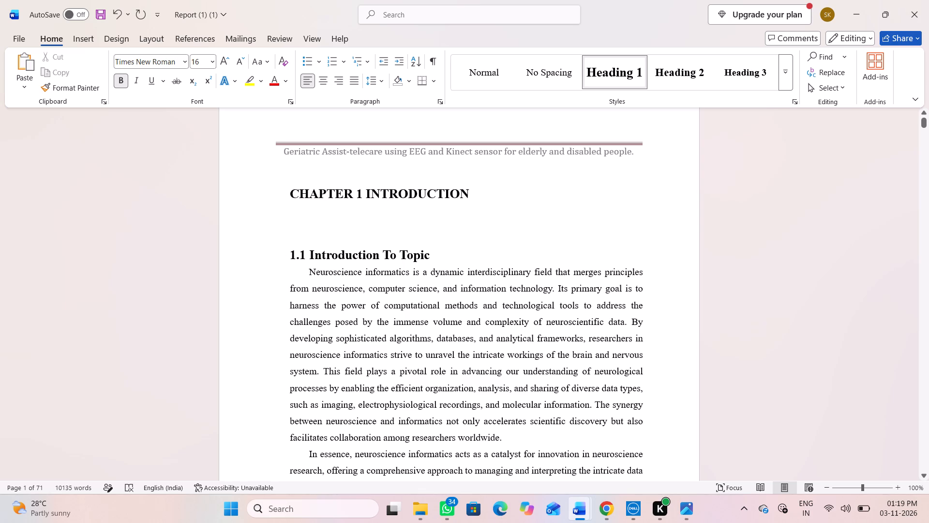
Replace the two neuroscience informatics paragraphs under heading 1.1 with the copied weather monitoring introduction.
scroll(447, 304, "down", 2)
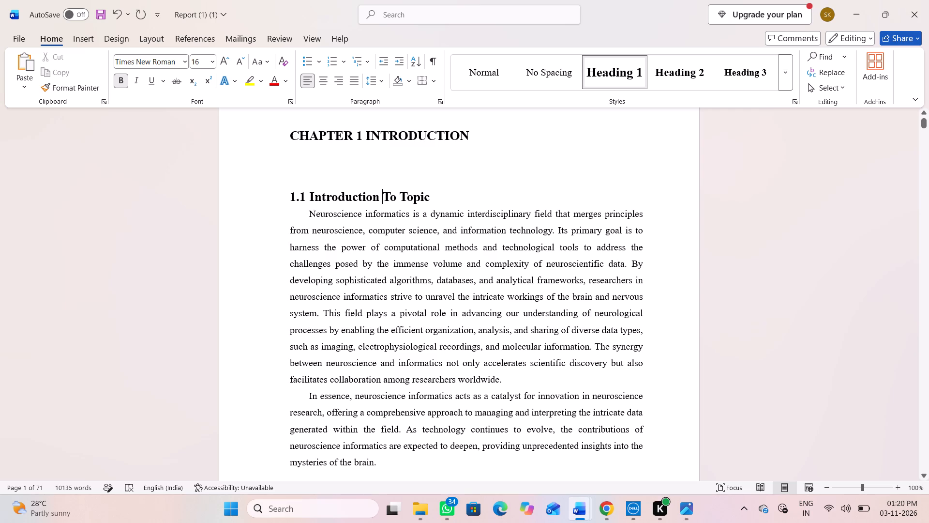
left_click_drag(309, 212, 372, 357)
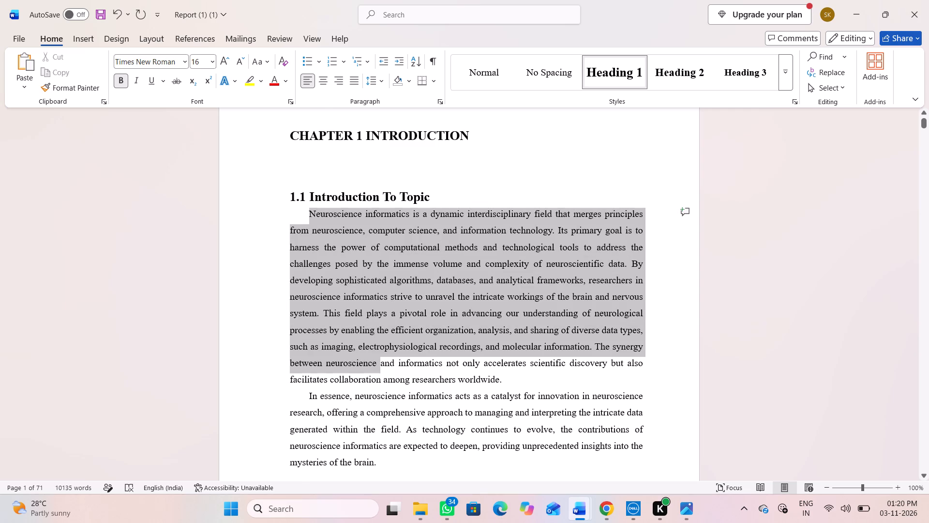
left_click_drag(372, 357, 375, 352)
scroll(372, 357, "down", 4)
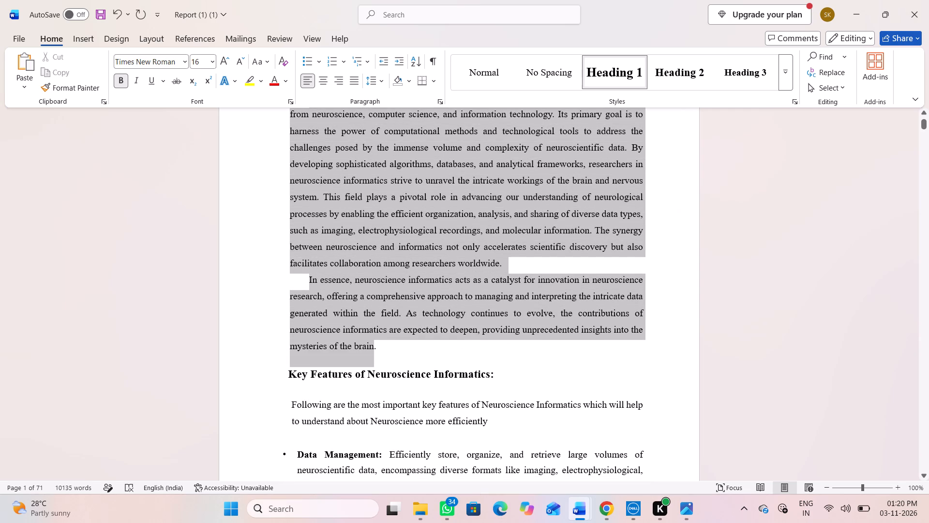
left_click_drag(375, 352, 378, 350)
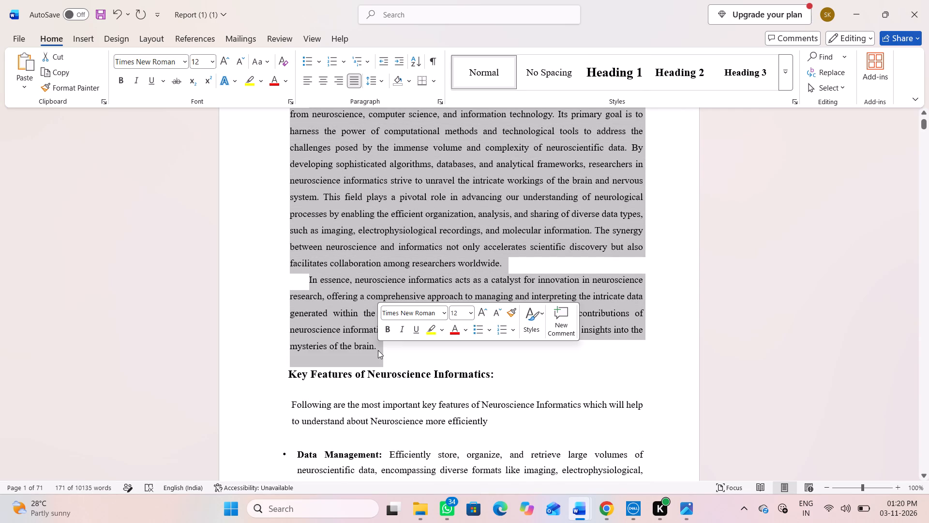
key("BackSpace")
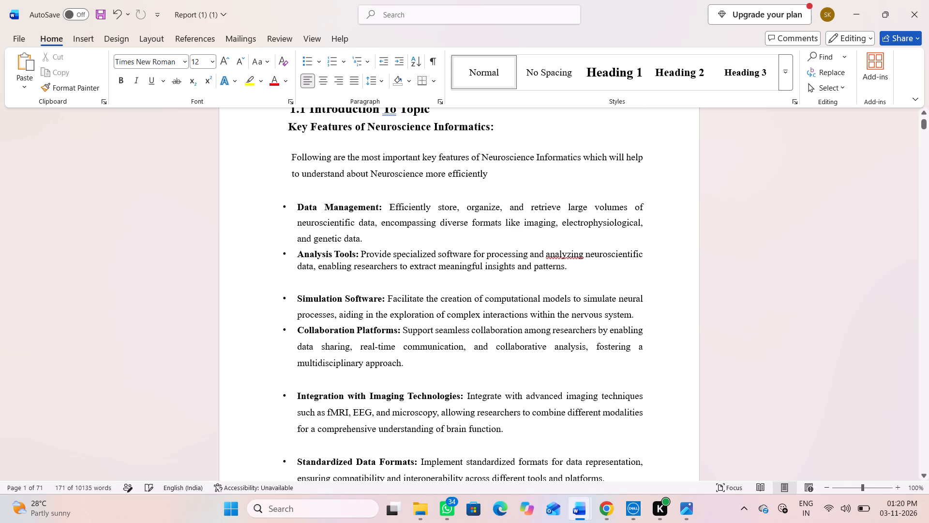
key("ctrl+v")
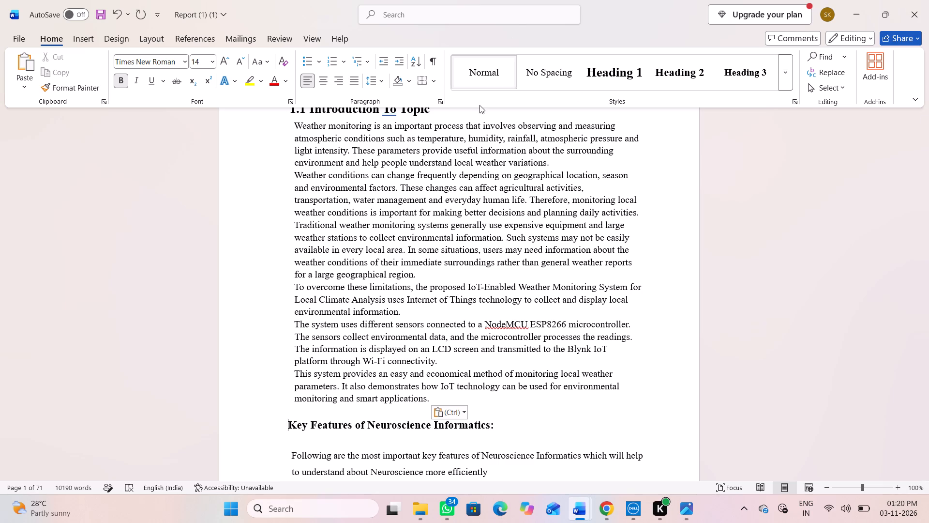
Check the font and size of the Key Features heading and the introductory sentence beneath it.
scroll(473, 277, "down", 2)
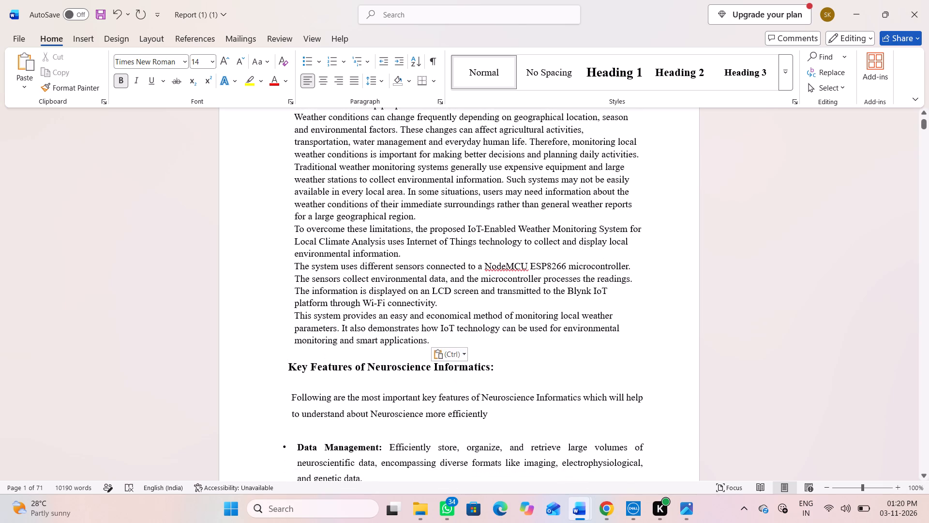
scroll(473, 277, "down", 1)
left_click_drag(360, 370, 398, 382)
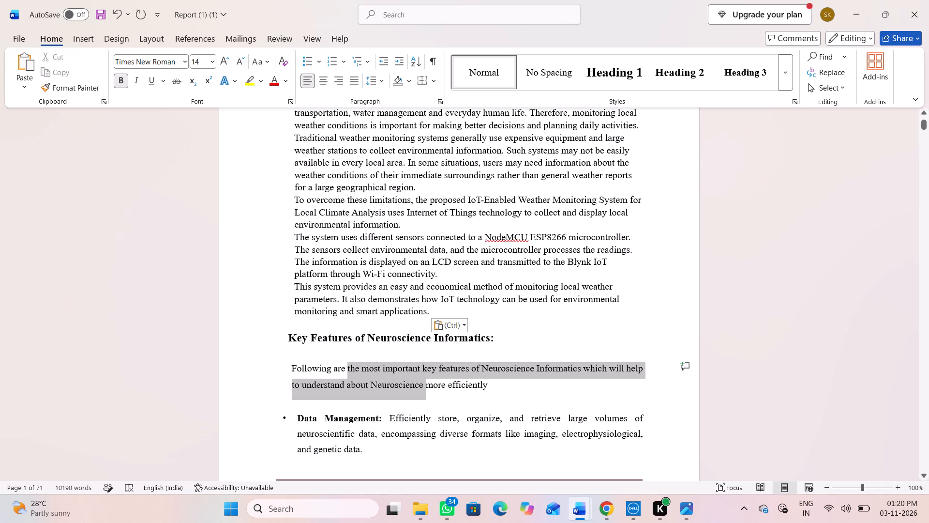
left_click_drag(398, 382, 398, 394)
left_click_drag(398, 394, 398, 395)
left_click_drag(398, 395, 400, 387)
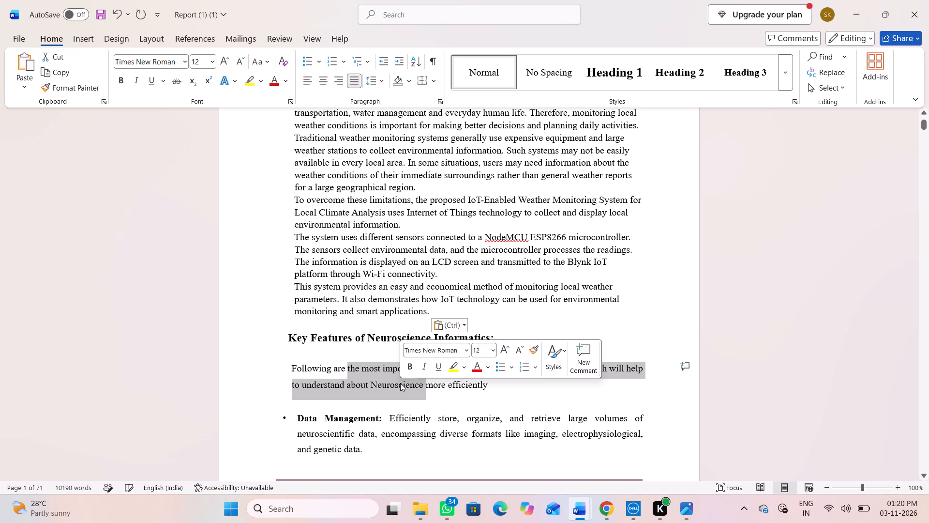
left_click(540, 324)
scroll(510, 321, "up", 1)
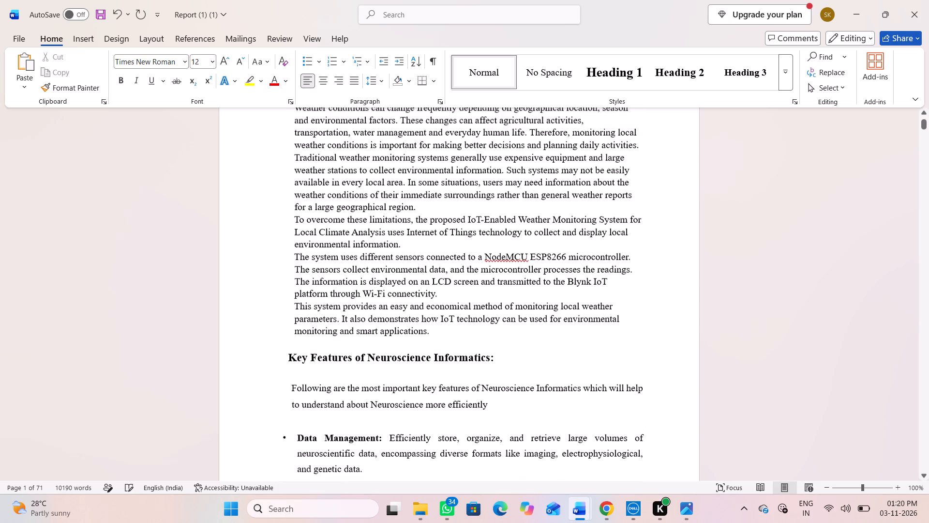
scroll(510, 321, "up", 1)
left_click_drag(471, 449, 438, 435)
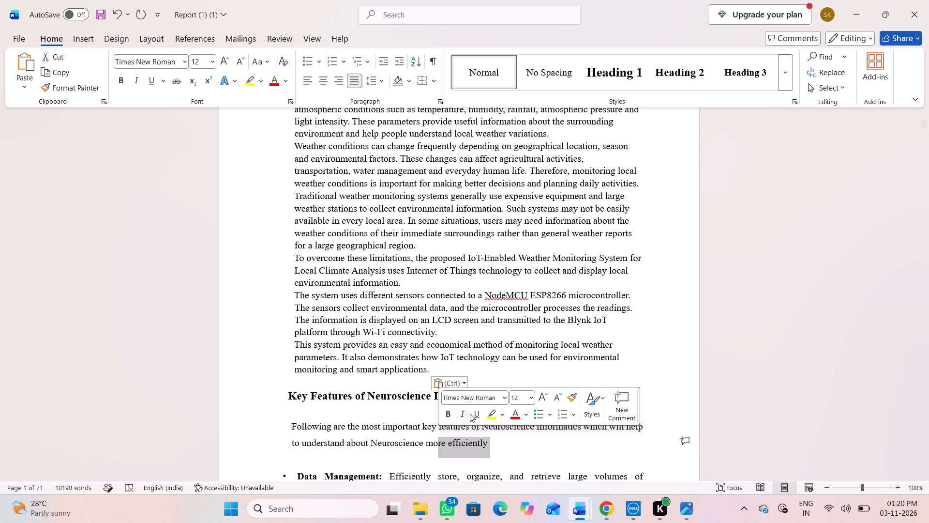
left_click(384, 425)
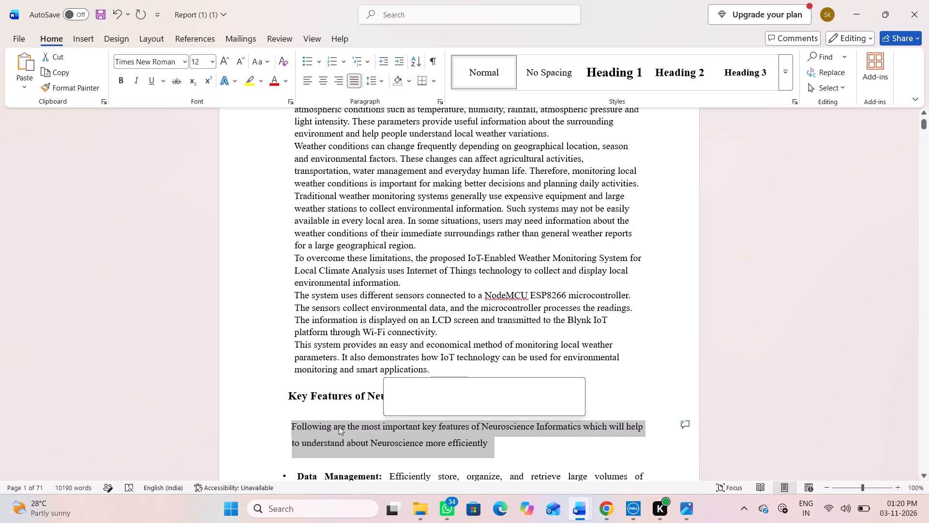
left_click_drag(135, 59, 180, 47)
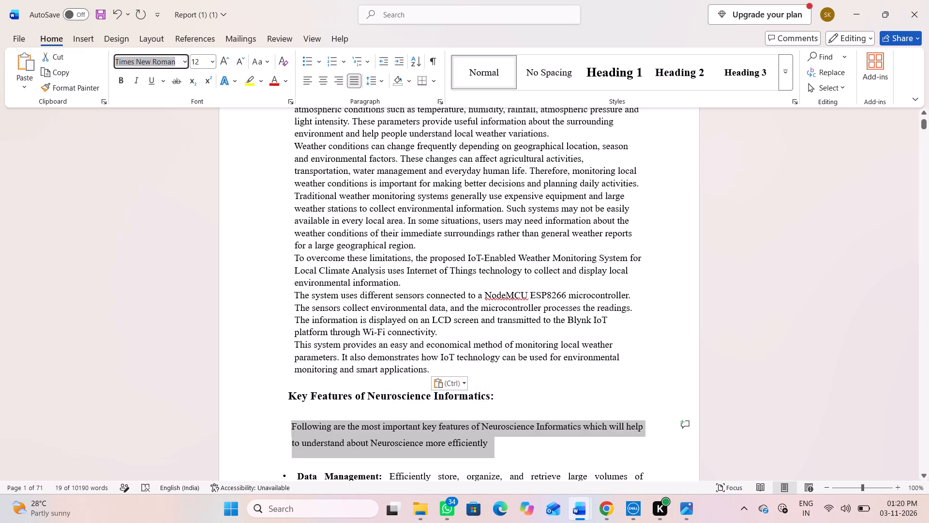
left_click(450, 337)
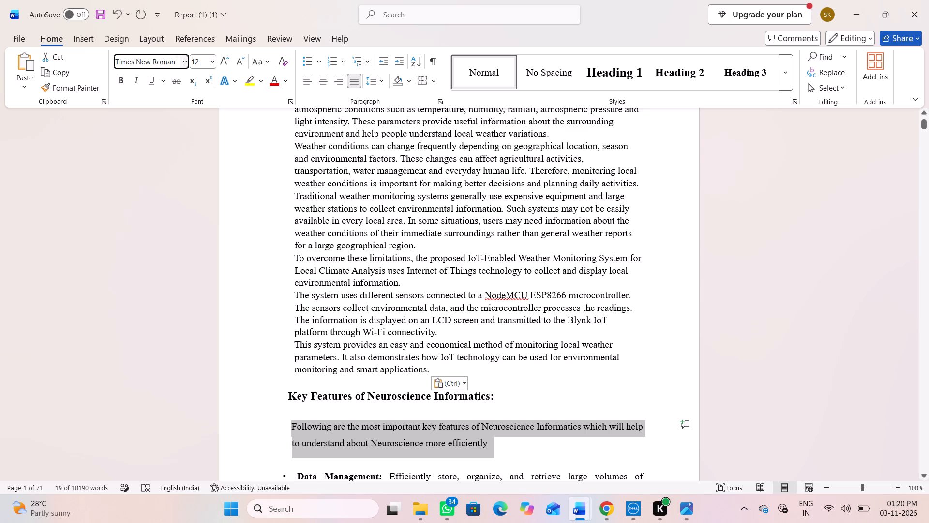
left_click(407, 274)
left_click_drag(396, 395, 336, 395)
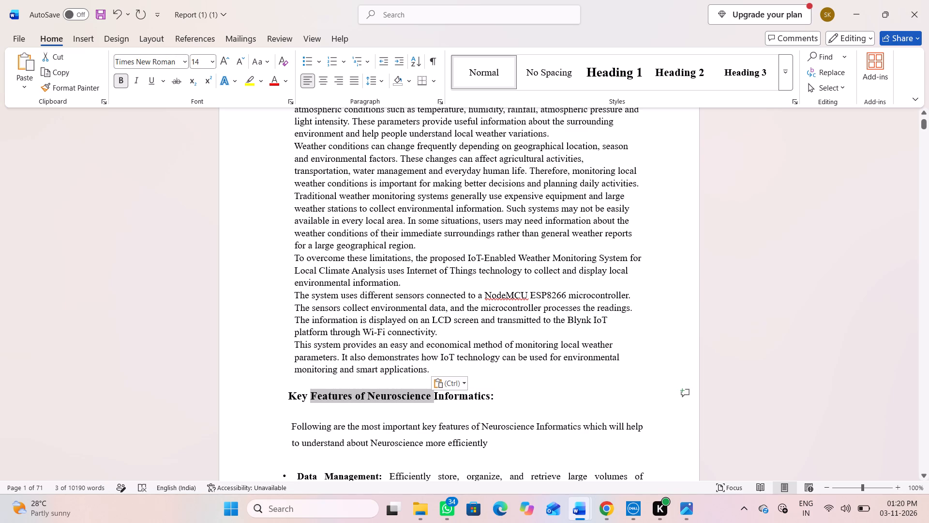
left_click(273, 370)
Review the pasted weather monitoring text in section 1.1 and the Key Features section that follows it.
scroll(579, 303, "up", 4)
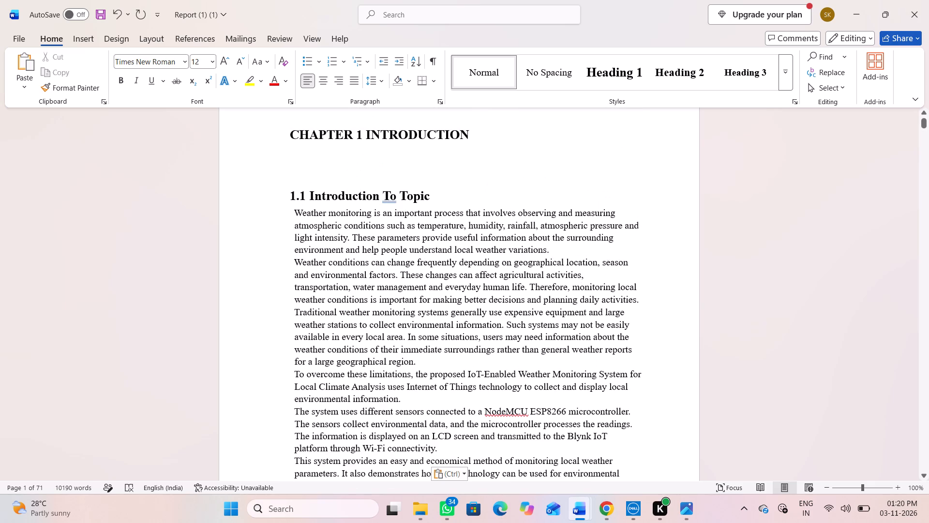
scroll(578, 302, "down", 8)
scroll(578, 298, "up", 6)
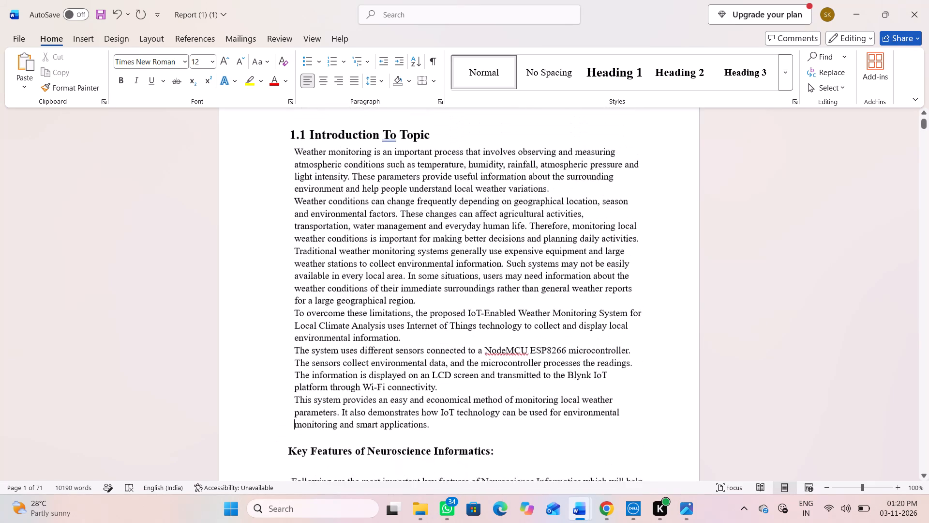
scroll(580, 299, "up", 5)
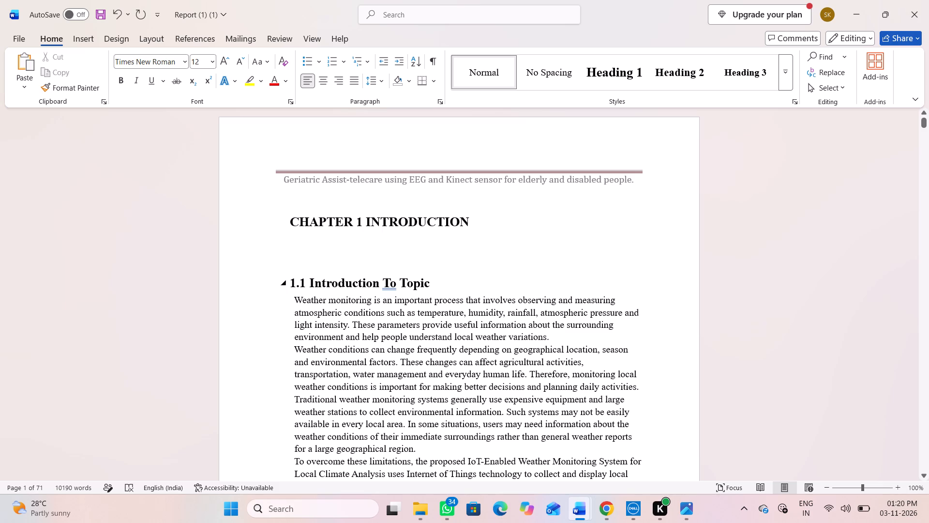
scroll(361, 279, "down", 10)
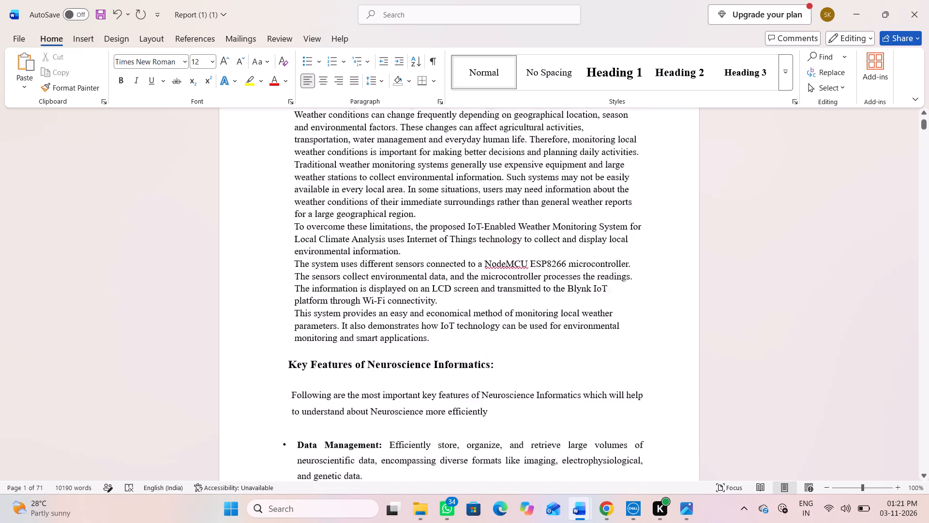
scroll(363, 275, "down", 3)
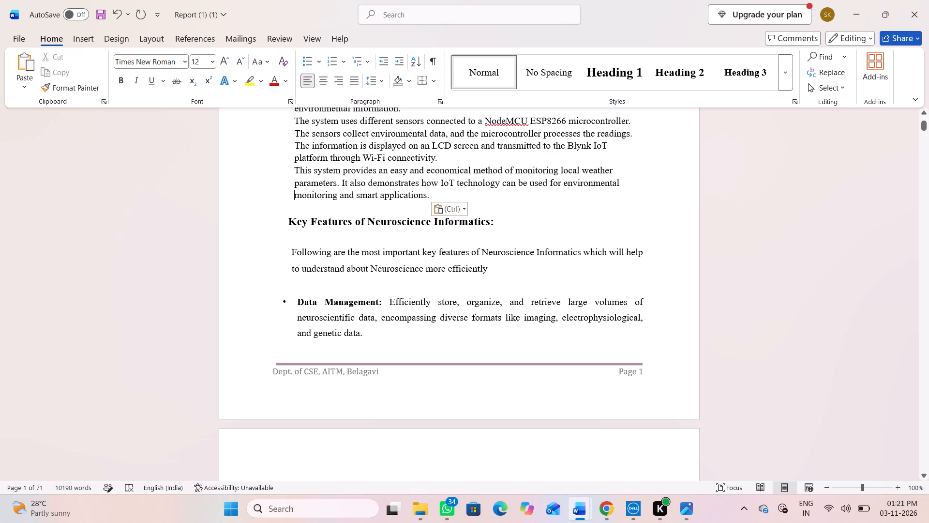
Replace "Neuroscience Informatics" with "Weather Monitoring" in the sentence introducing the key features, keeping a space before "which".
left_click(481, 251)
key("Right")
key("Right")
key("Right")
key("Right")
key("Right")
key("Right")
key("Right")
key("Right")
key("Right")
key("Right")
key("Right")
key("Right")
key("Right")
key("Right")
key("Right")
key("Right")
key("Right")
key("Right")
key("Right")
key("Right")
key("Right")
key("BackSpace")
key("BackSpace")
key("BackSpace")
key("BackSpace")
key("BackSpace")
key("BackSpace")
key("BackSpace")
key("BackSpace")
key("BackSpace")
key("BackSpace")
key("BackSpace")
key("BackSpace")
key("BackSpace")
key("BackSpace")
key("BackSpace")
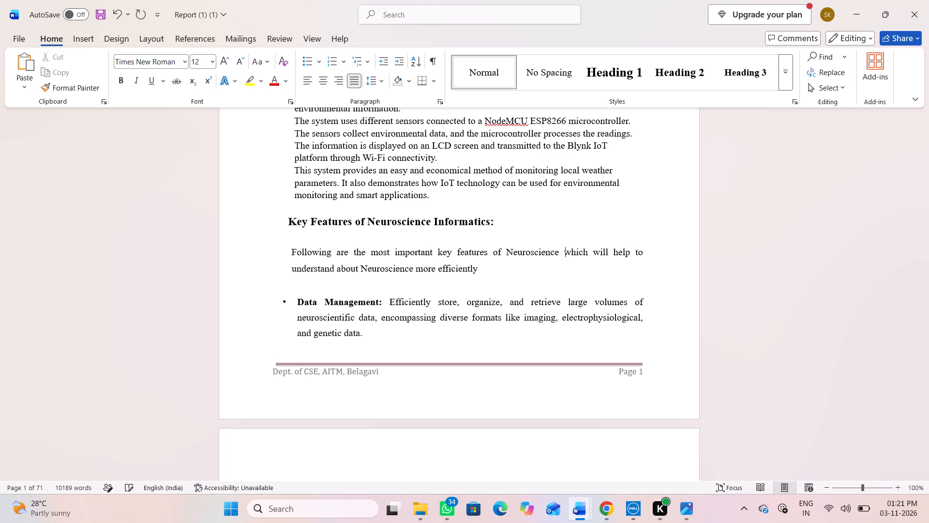
key("BackSpace")
key("BackSpace")
key("BackSpace")
key("BackSpace")
key("BackSpace")
key("BackSpace")
key("BackSpace")
key("BackSpace")
key("BackSpace")
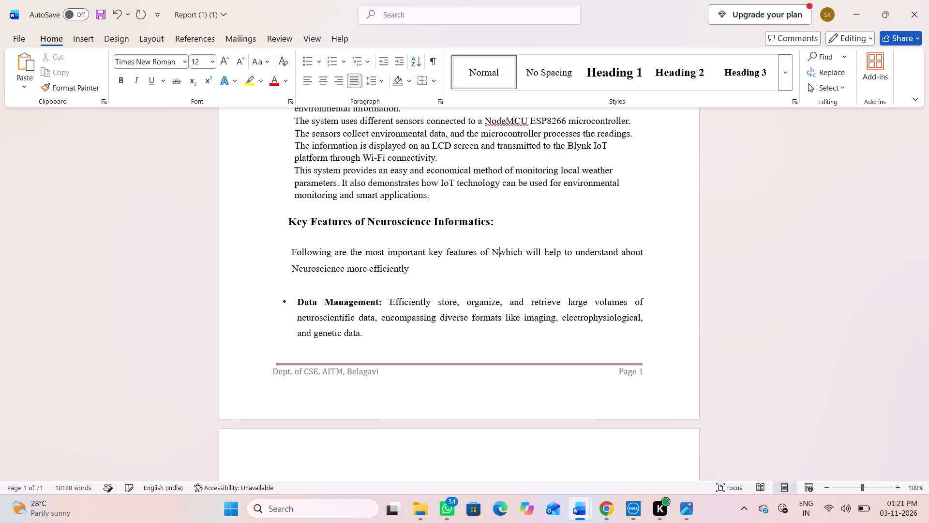
key("BackSpace")
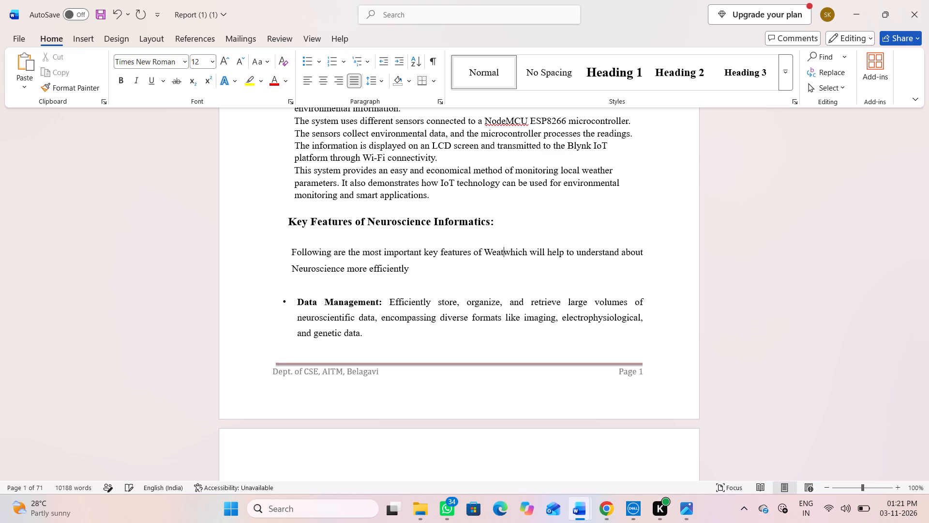
type("onitoring")
scroll(505, 258, "down", 4)
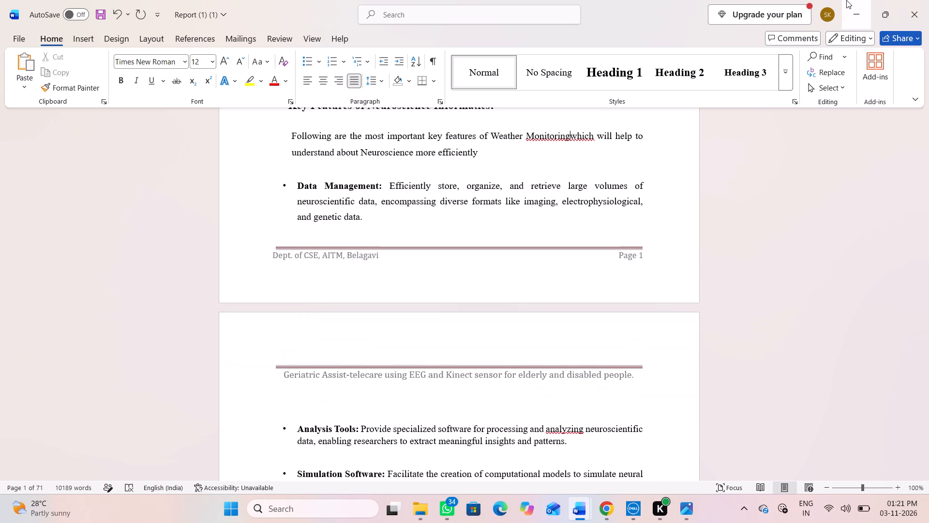
key("space")
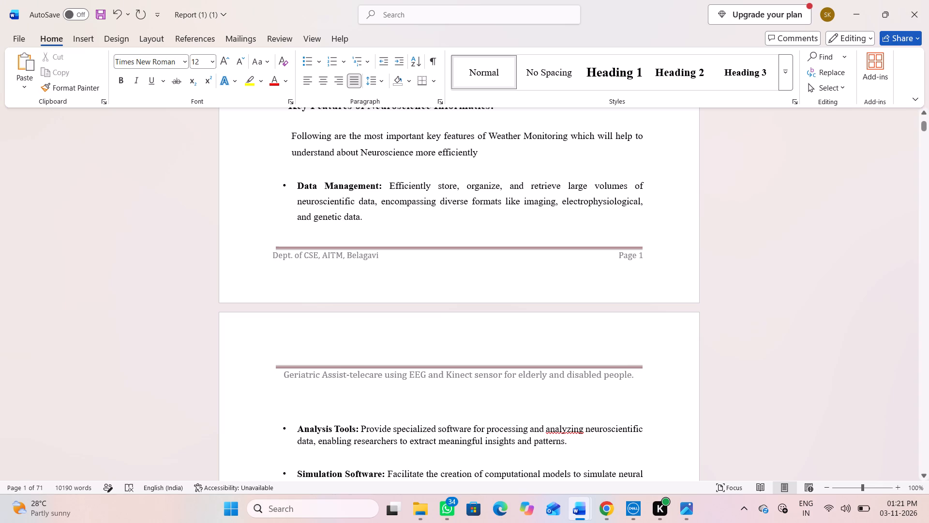
Replace "Neuroscience" with "Weather Monitoring System" in the second line of the sentence introducing the key features.
left_click(414, 151)
key("BackSpace")
key("BackSpace")
key("BackSpace")
key("BackSpace")
key("BackSpace")
key("BackSpace")
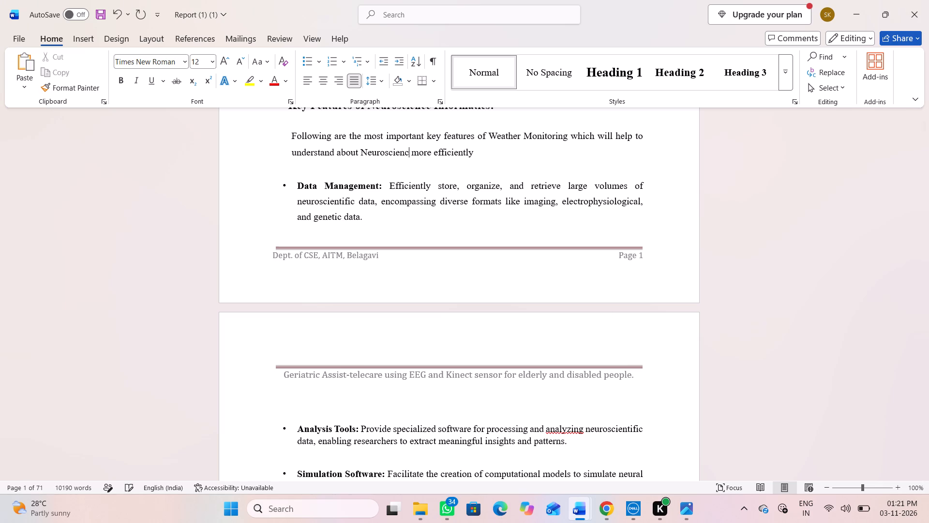
key("BackSpace")
key("BackSpace")
key("BackSpace")
key("BackSpace")
key("BackSpace")
key("BackSpace")
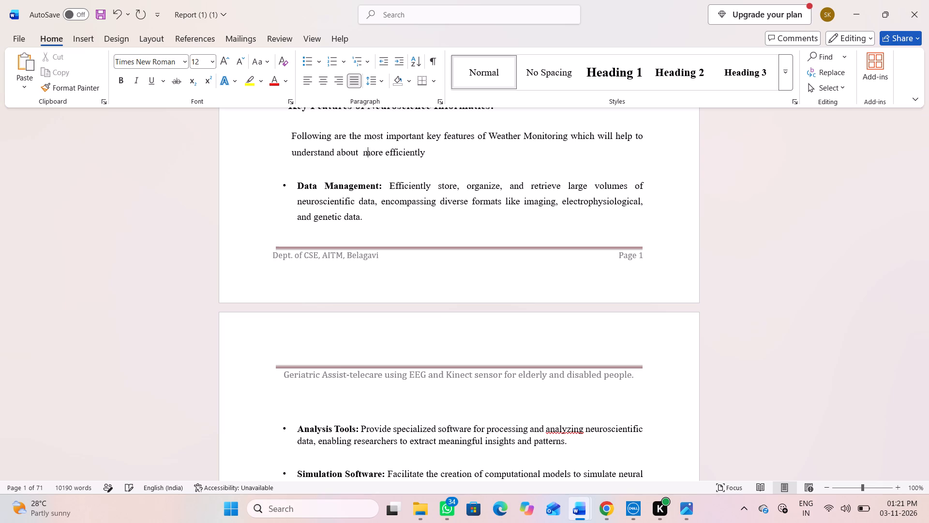
key("e")
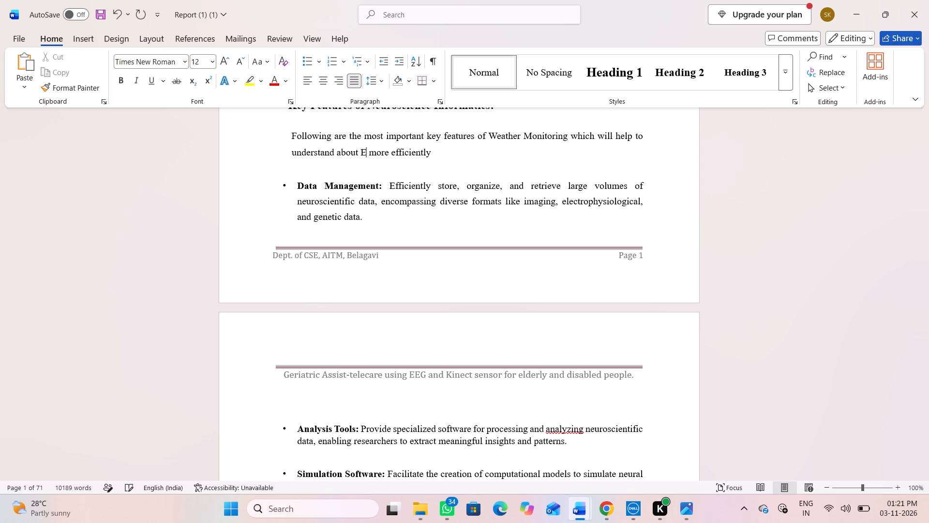
key("BackSpace")
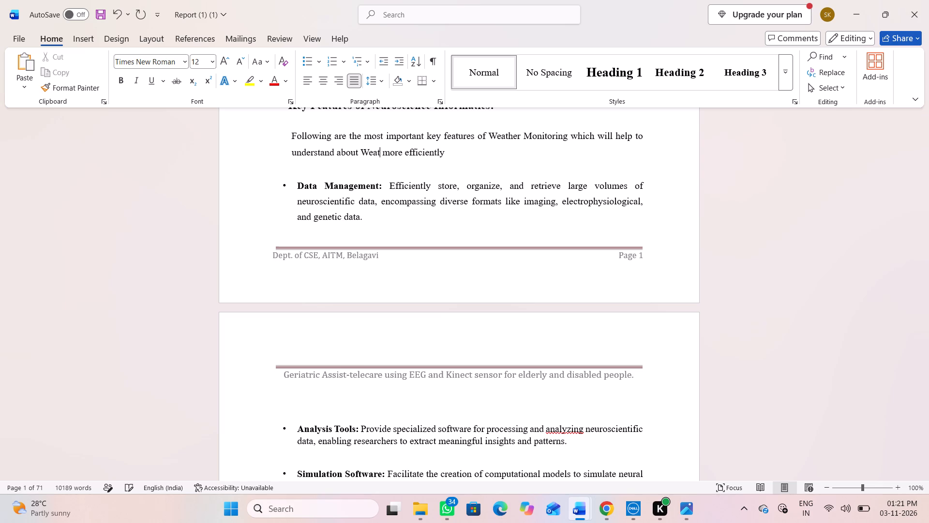
type("onitr")
key("BackSpace")
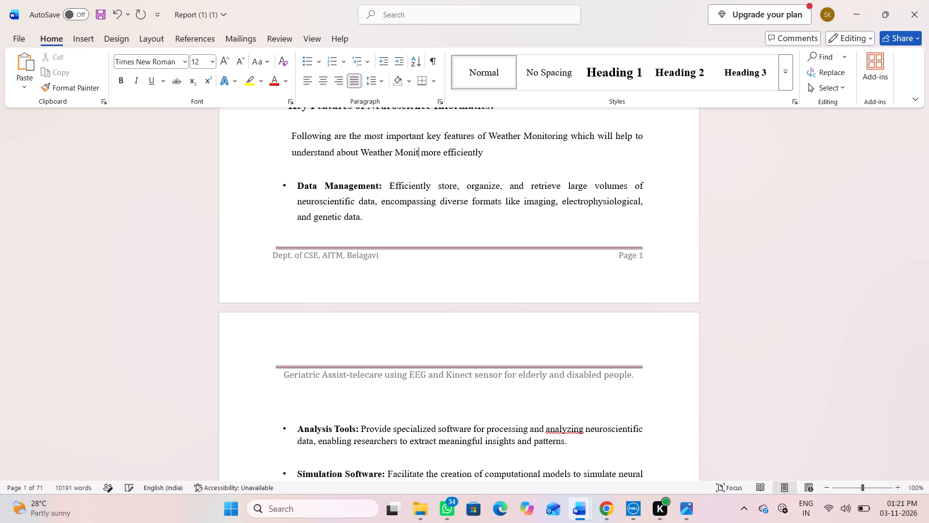
type("oring")
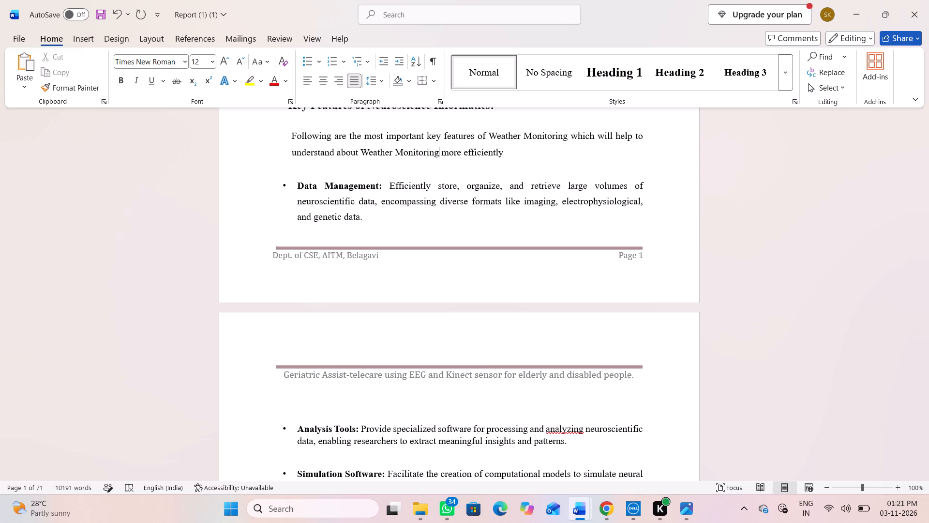
key("space")
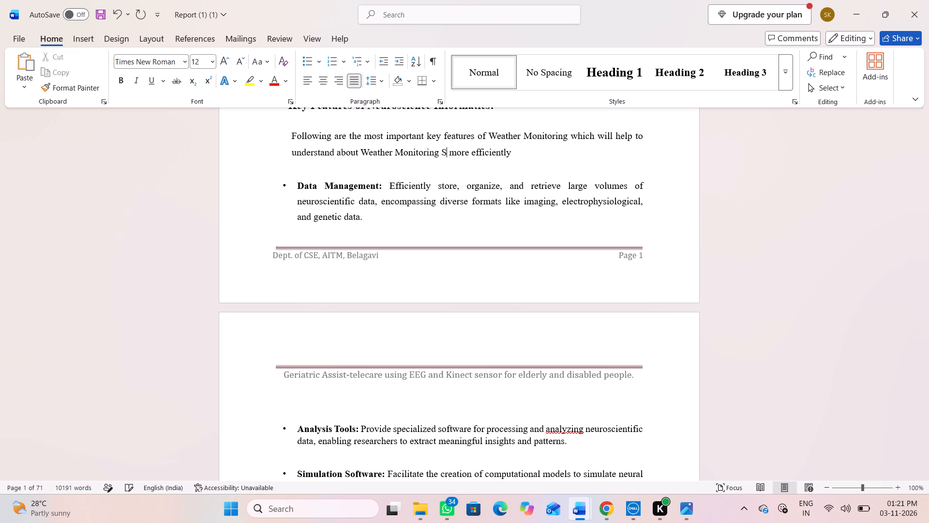
type("ystem")
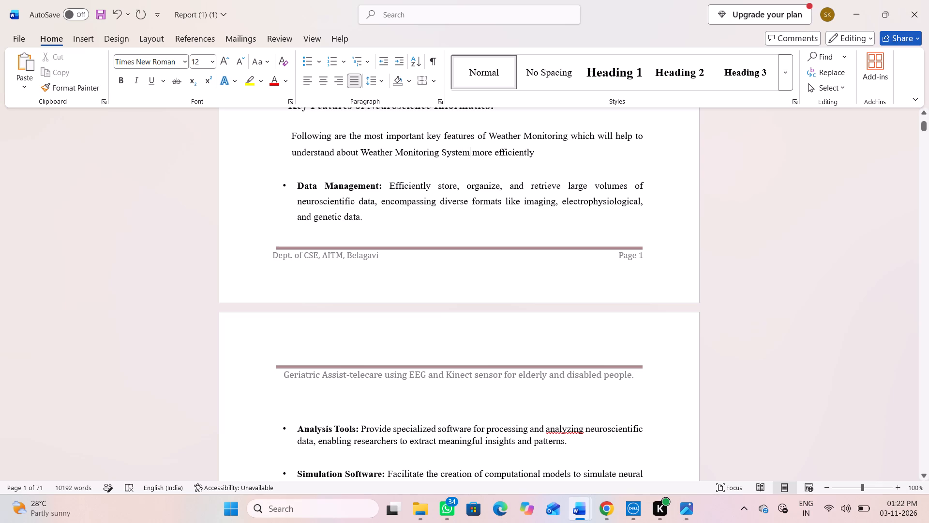
Review the existing neuroscience key-feature bullets that follow the introductory sentence, from Data Management onward.
scroll(400, 293, "down", 2)
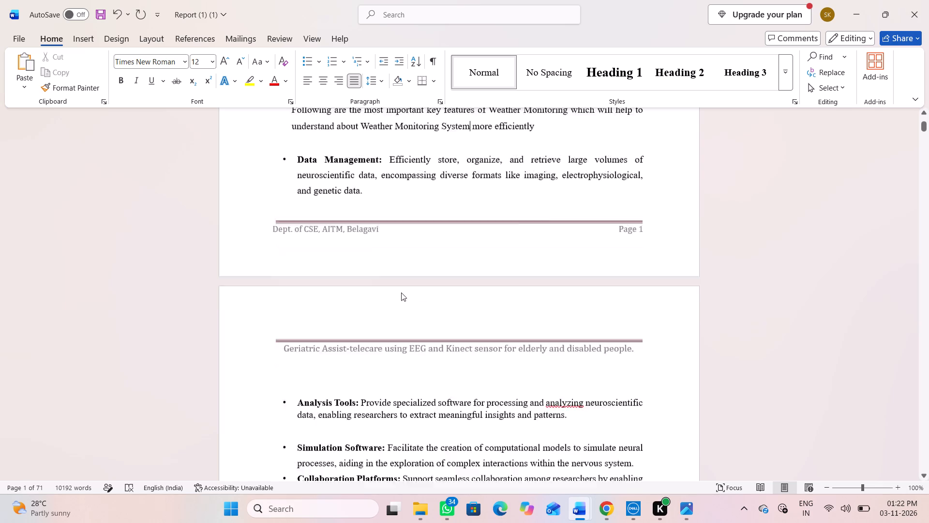
scroll(401, 292, "down", 4)
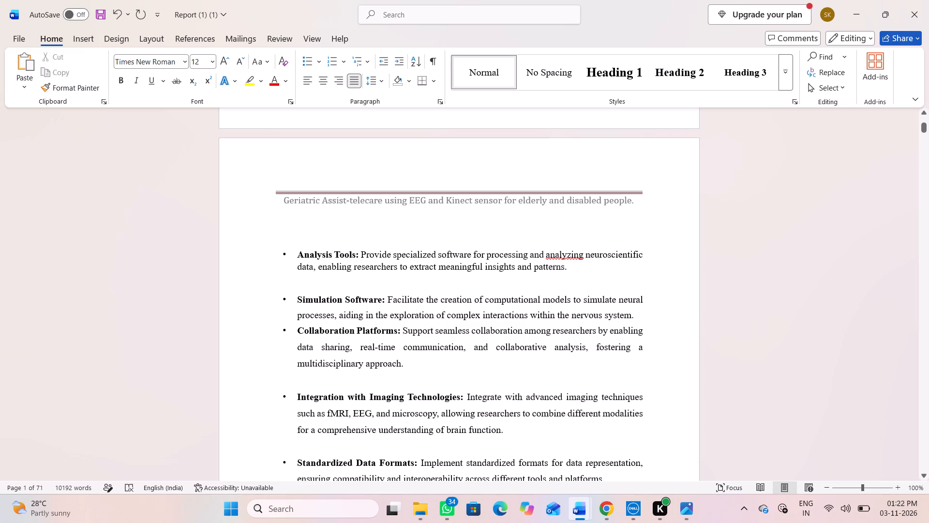
scroll(387, 309, "down", 5)
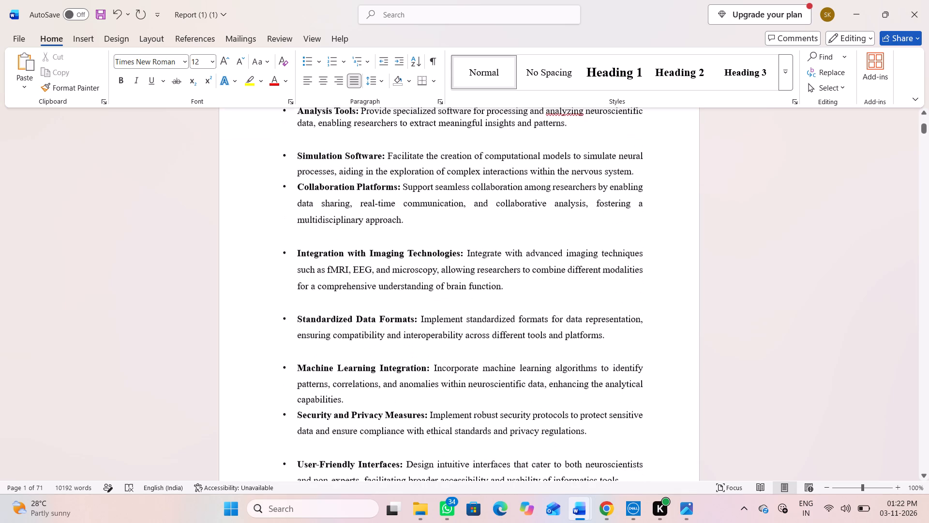
scroll(394, 318, "down", 9)
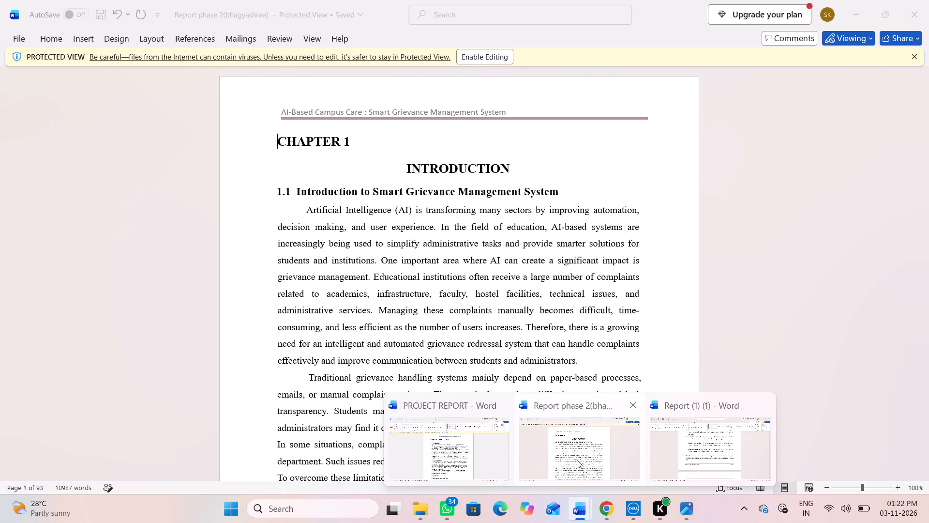
In the PROJECT REPORT document, copy the key features from "1. Real-Time Temperature Monitoring" through the end of "10. Cloud-Based Data Visualization".
left_click(498, 461)
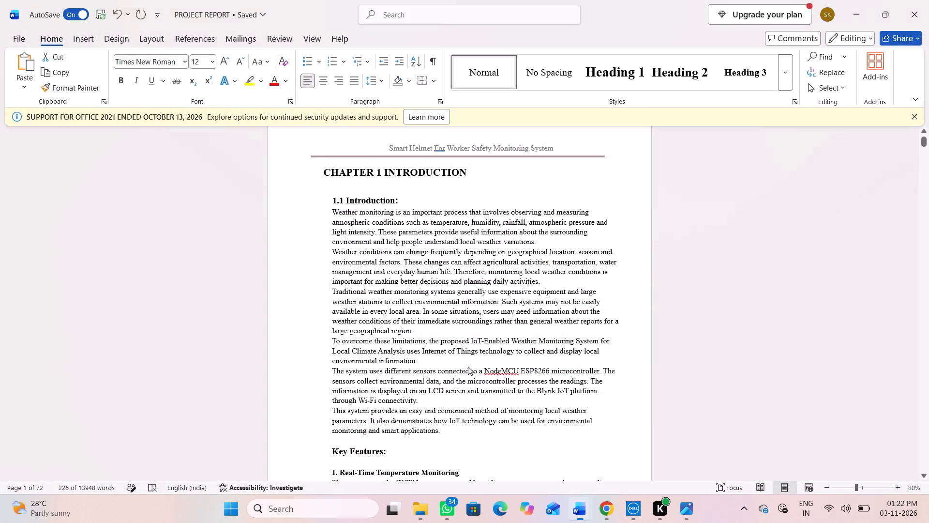
left_click(504, 168)
scroll(369, 216, "down", 9)
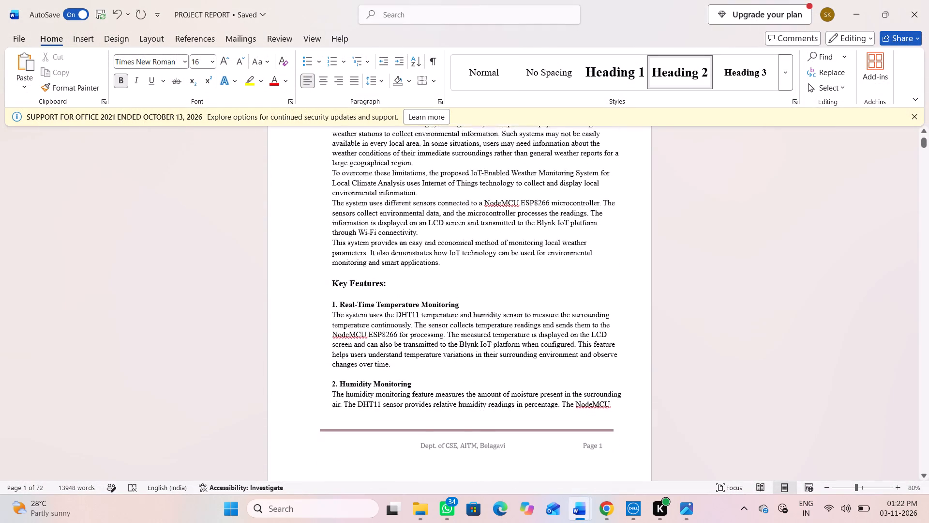
scroll(366, 210, "down", 2)
left_click_drag(328, 216, 366, 231)
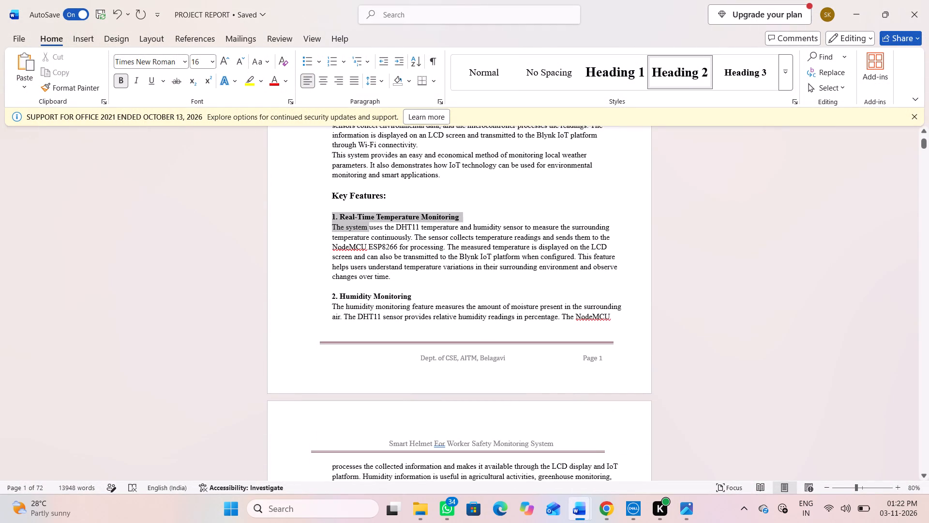
left_click_drag(366, 231, 397, 258)
scroll(394, 256, "down", 13)
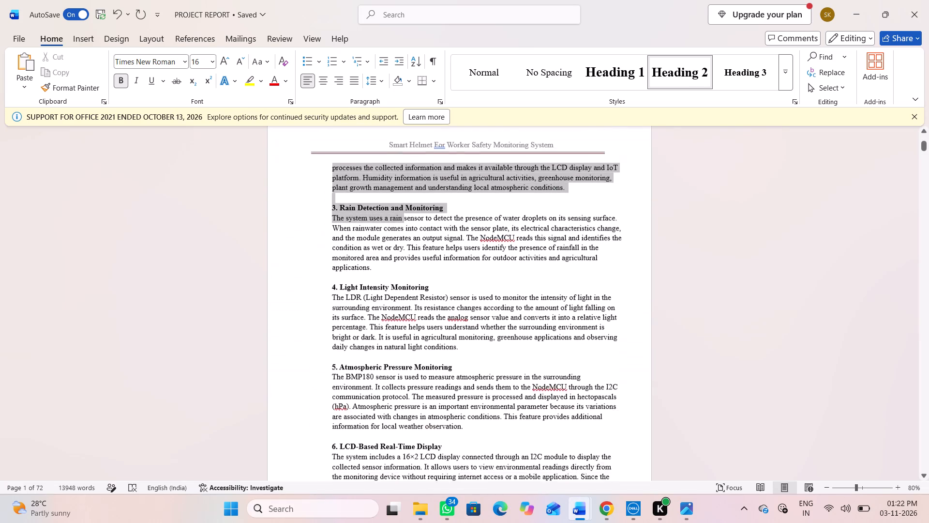
left_click_drag(397, 258, 400, 262)
scroll(397, 258, "down", 19)
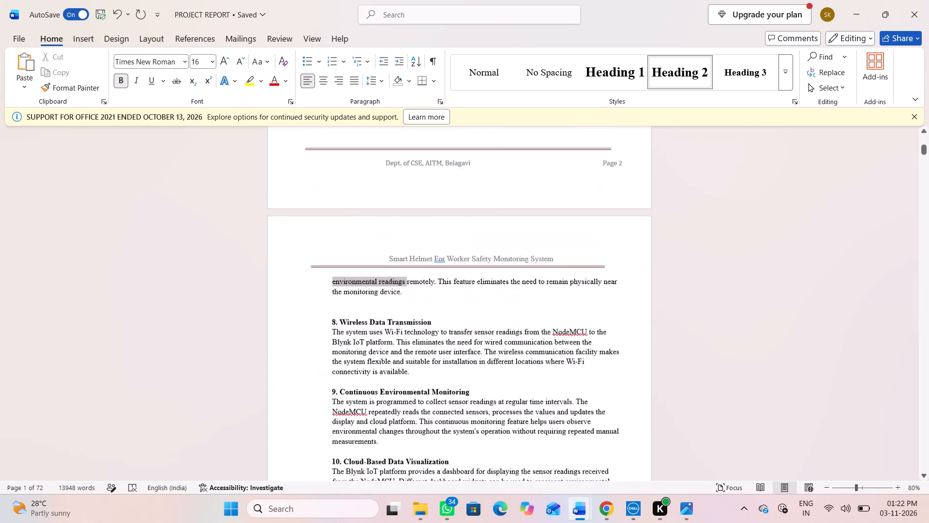
scroll(400, 262, "down", 6)
left_click_drag(400, 262, 408, 252)
scroll(402, 262, "down", 9)
scroll(403, 262, "up", 1)
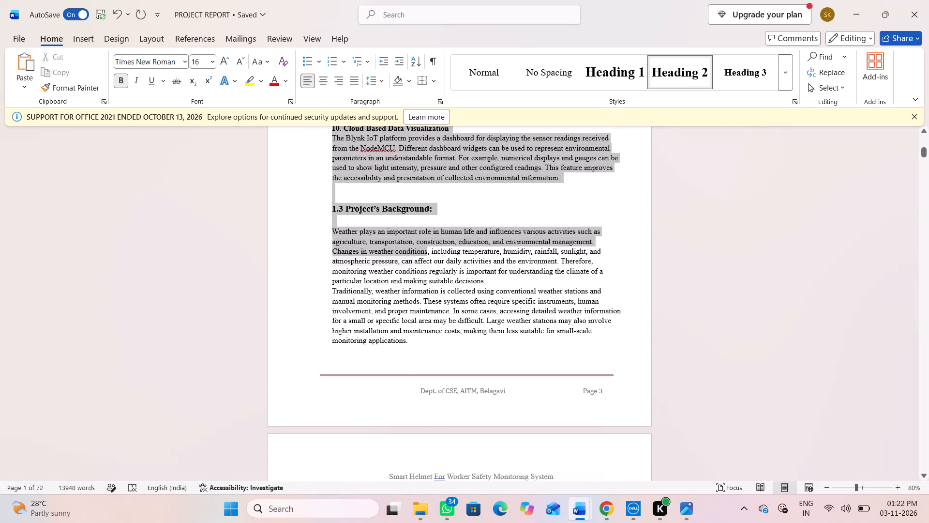
left_click_drag(408, 252, 565, 175)
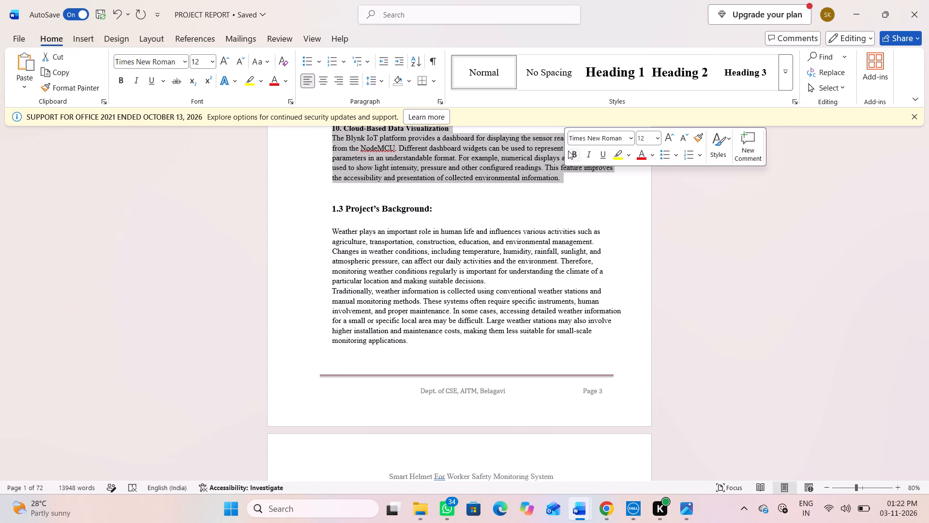
key("ctrl+c")
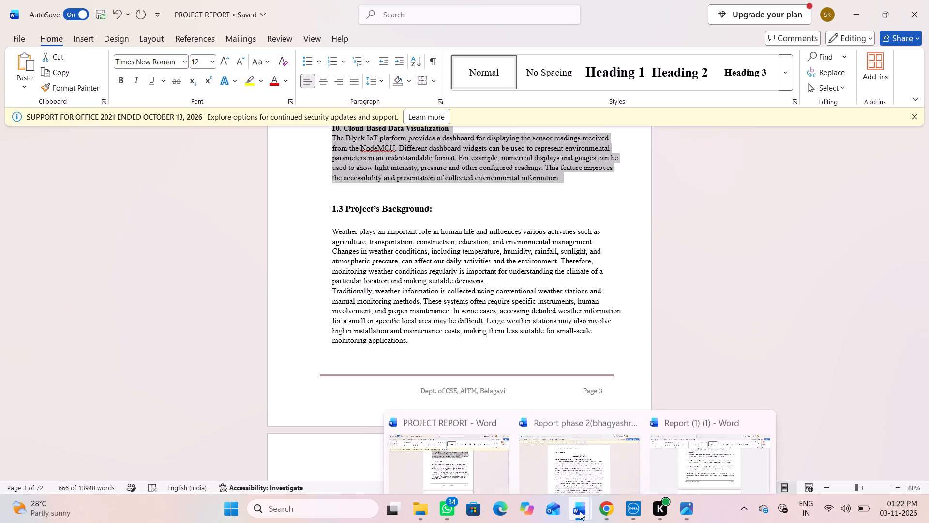
Return to the Report (1) (1) document and examine its neuroscience key-features list from Data Management through the closing paragraph on page 2.
left_click(663, 453)
scroll(555, 321, "up", 4)
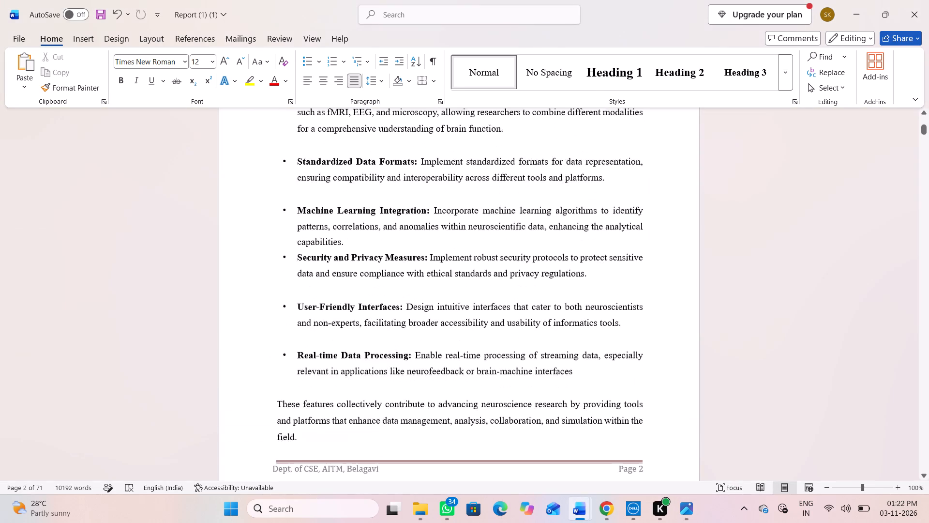
scroll(555, 321, "up", 10)
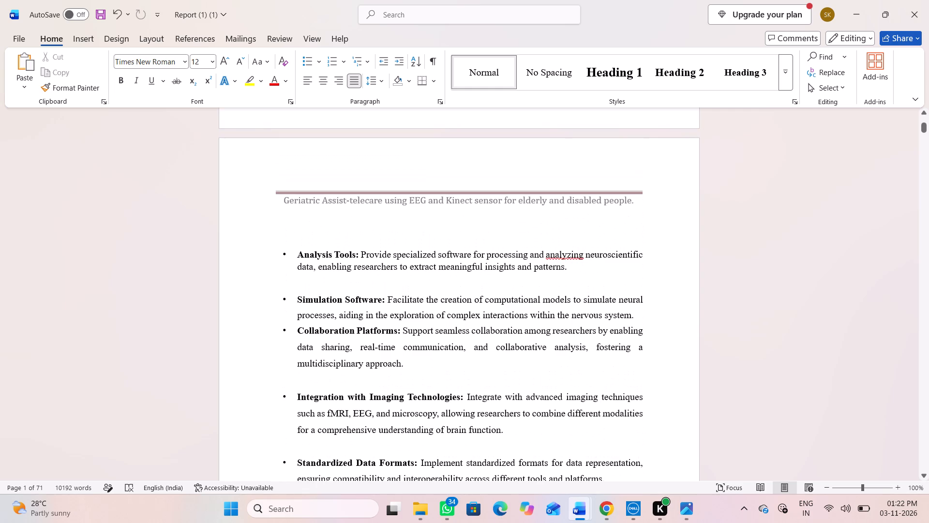
scroll(556, 311, "up", 9)
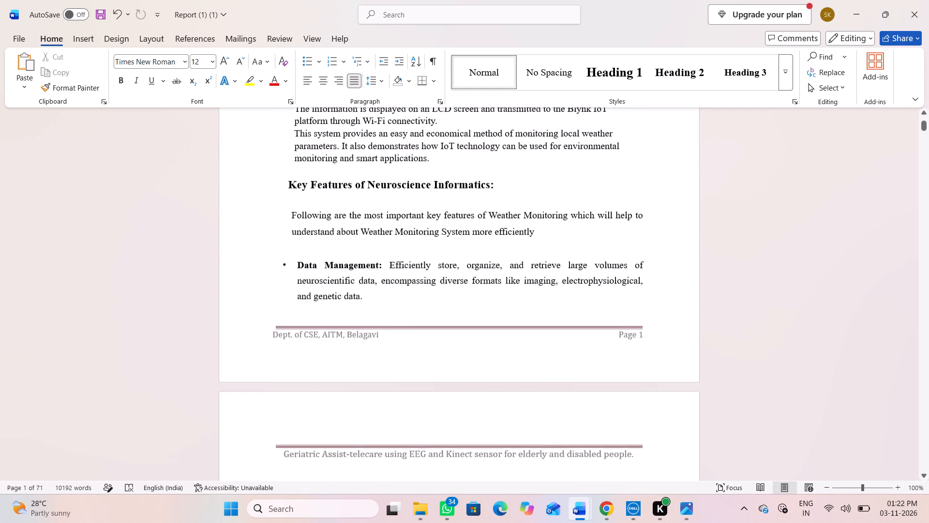
scroll(560, 299, "down", 18)
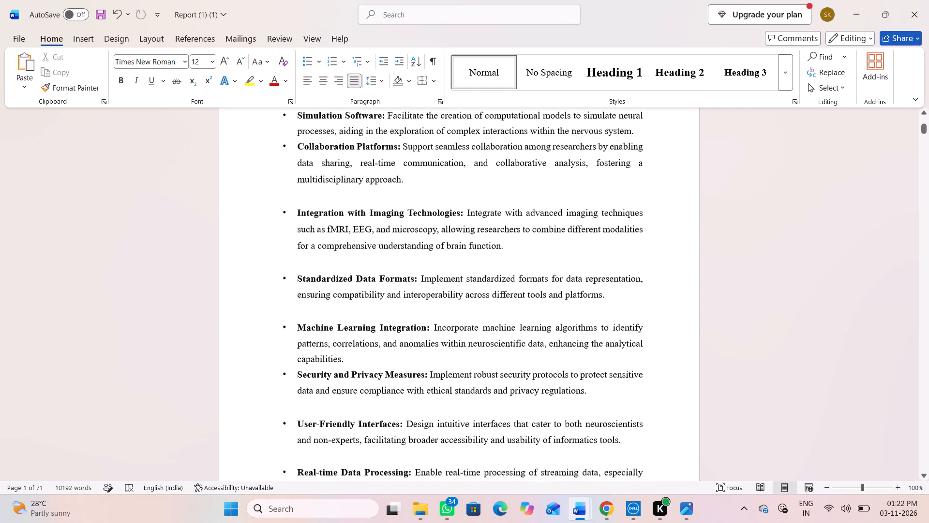
scroll(566, 292, "down", 7)
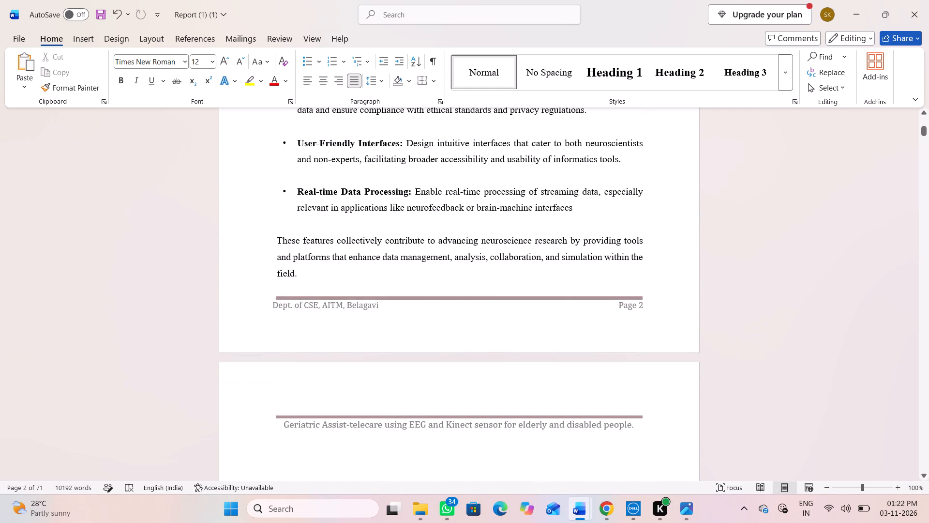
scroll(566, 292, "down", 9)
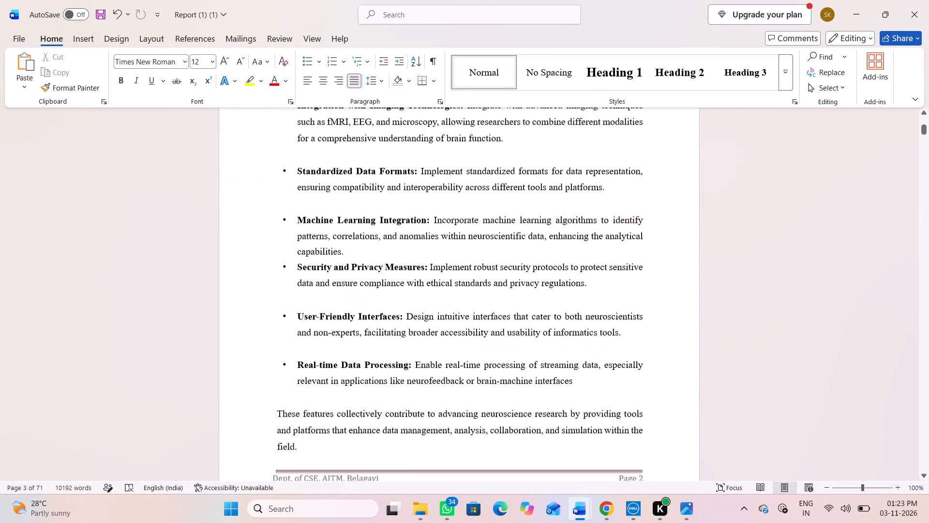
Delete "Neuroscience Informatics" from the "Key Features of" heading on page 1, keeping the colon.
scroll(335, 431, "up", 20)
scroll(335, 431, "up", 4)
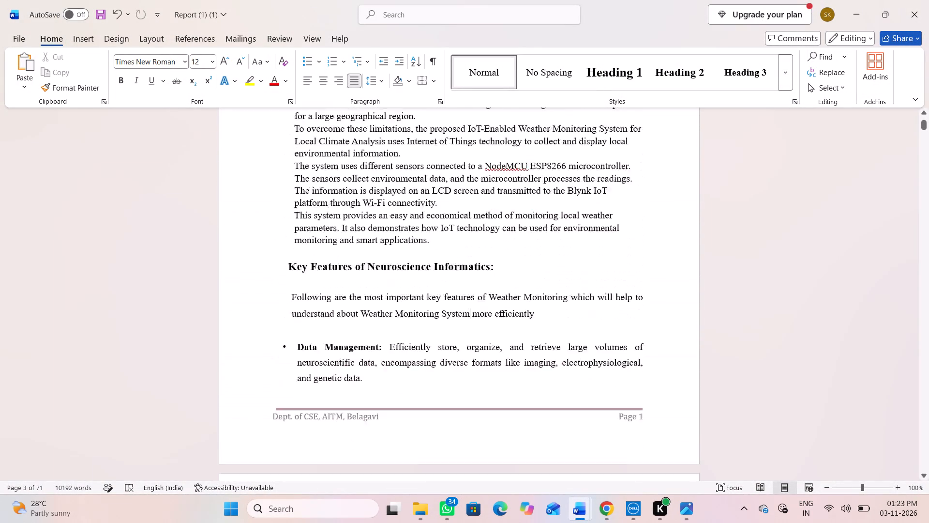
scroll(335, 431, "down", 5)
scroll(356, 305, "up", 5)
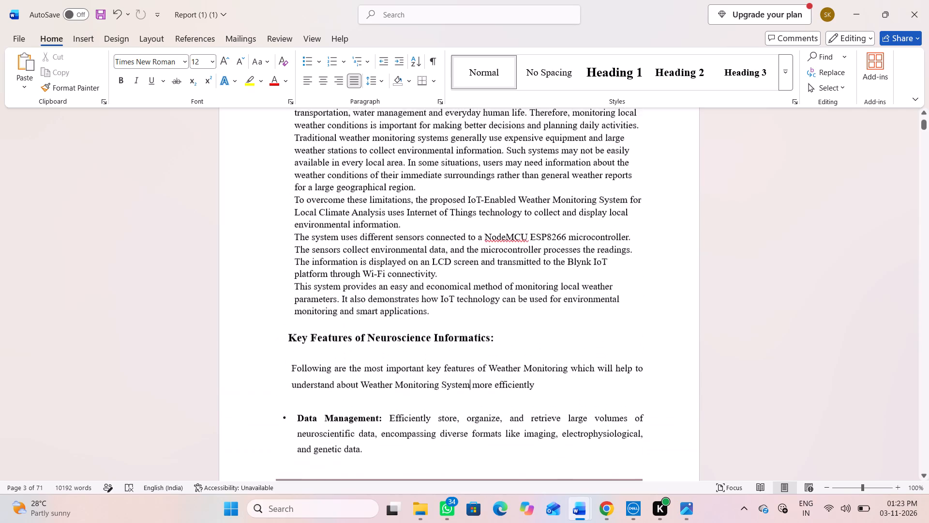
scroll(356, 305, "up", 5)
scroll(356, 305, "down", 9)
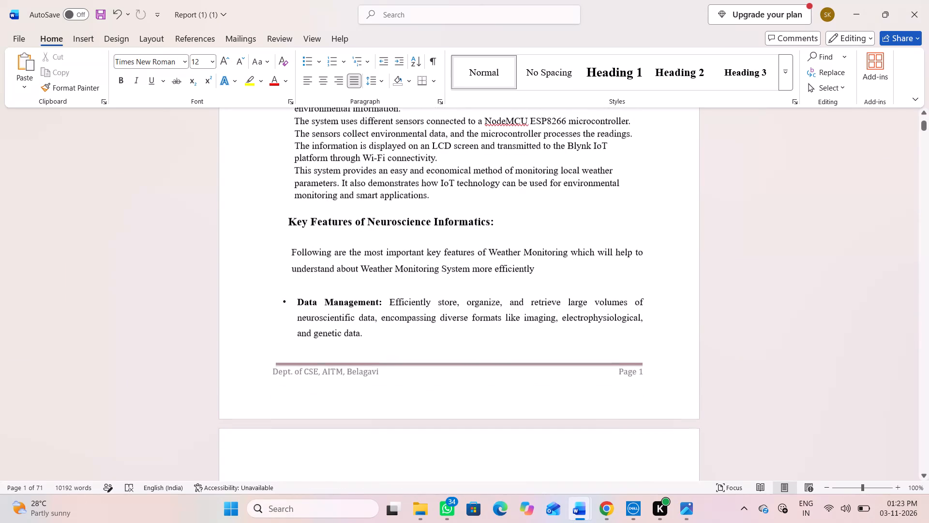
left_click(431, 218)
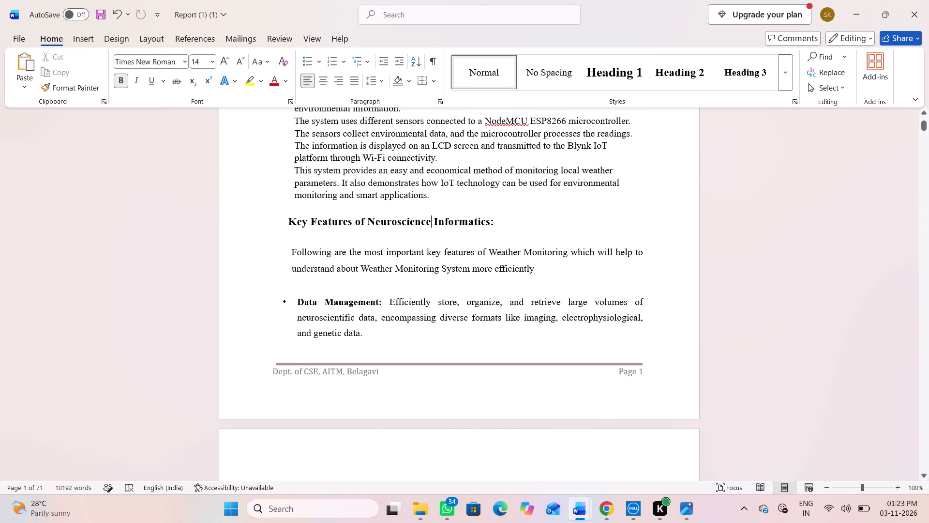
left_click(491, 220)
Back in the Word report, change "Neuroscience Informatics" to "Weather Monitoring" in the Key Features heading, keeping the colon.
key("BackSpace")
key("BackSpace")
key("BackSpace")
key("BackSpace")
key("BackSpace")
key("BackSpace")
key("BackSpace")
key("BackSpace")
key("BackSpace")
key("BackSpace")
key("BackSpace")
key("BackSpace")
key("BackSpace")
key("BackSpace")
key("BackSpace")
key("BackSpace")
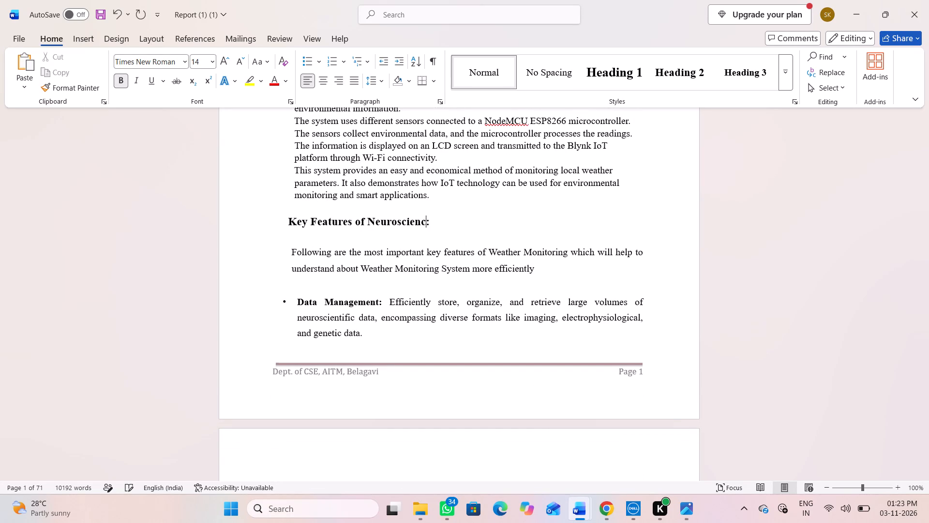
key("BackSpace")
key("BackSpace")
key("BackSpace")
key("BackSpace")
key("BackSpace")
key("BackSpace")
key("BackSpace")
key("BackSpace")
key("BackSpace")
key("BackSpace")
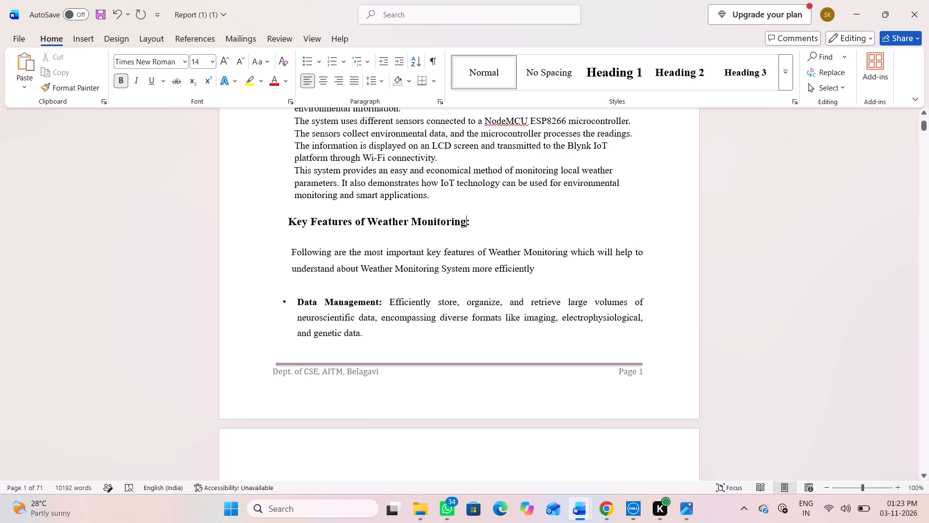
Replace the neuroscience feature bullets, from Data Management through Real-time Data Processing, with the ten copied weather monitoring features.
left_click_drag(296, 302, 424, 374)
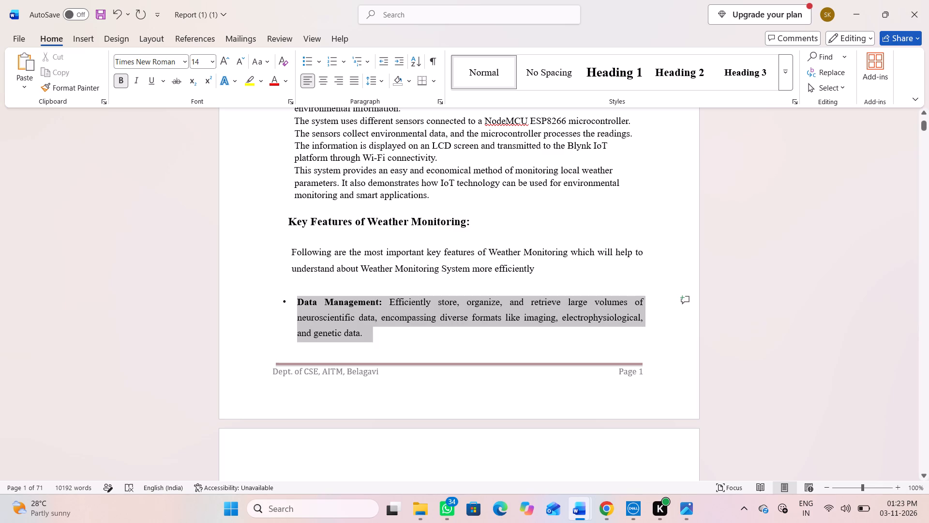
left_click_drag(424, 374, 408, 414)
scroll(414, 417, "down", 9)
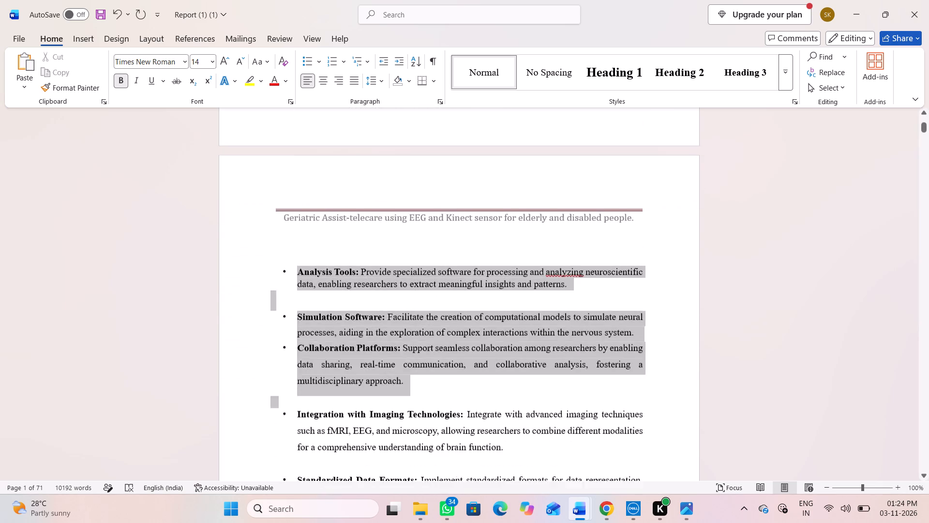
scroll(408, 414, "down", 4)
left_click_drag(408, 414, 370, 402)
scroll(407, 414, "down", 6)
scroll(370, 402, "down", 4)
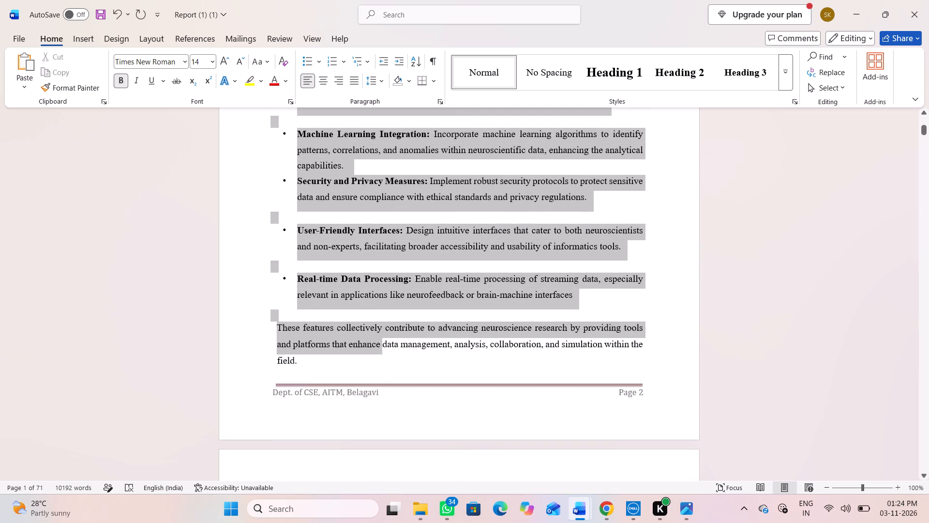
left_click_drag(370, 402, 566, 291)
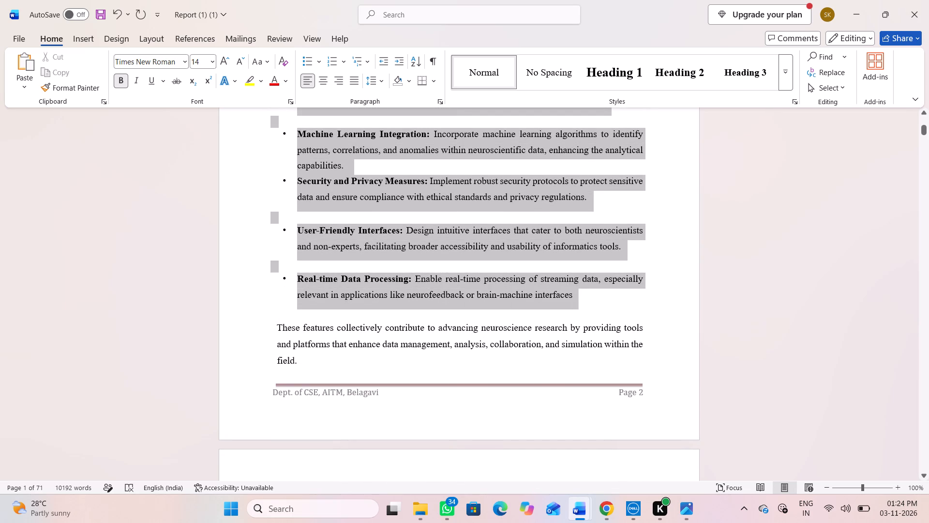
left_click_drag(566, 291, 567, 291)
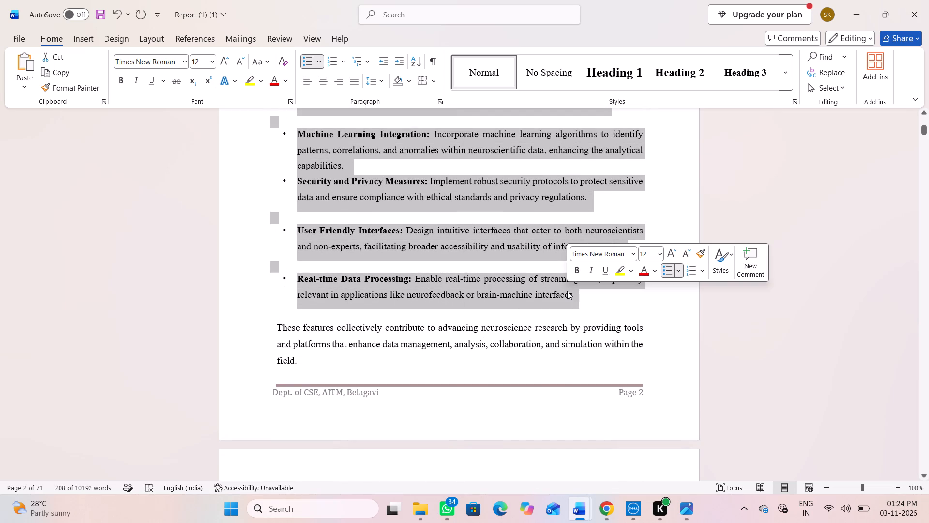
key("BackSpace")
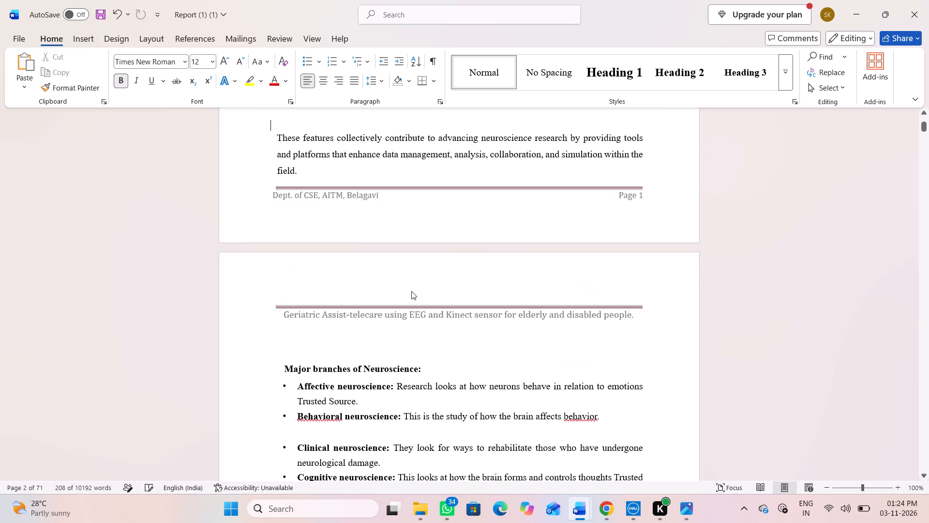
key("ctrl+v")
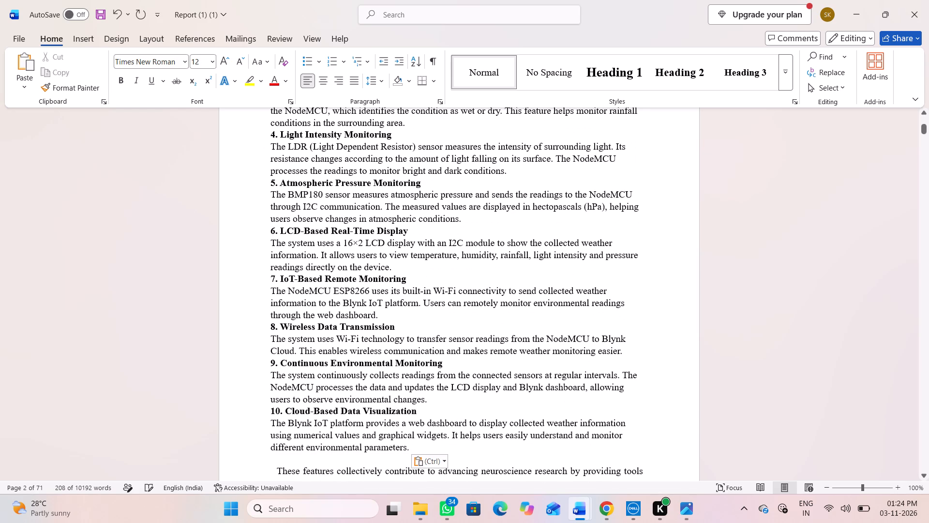
Review the layout of the pasted weather monitoring features across pages 1 and 2.
scroll(370, 345, "up", 15)
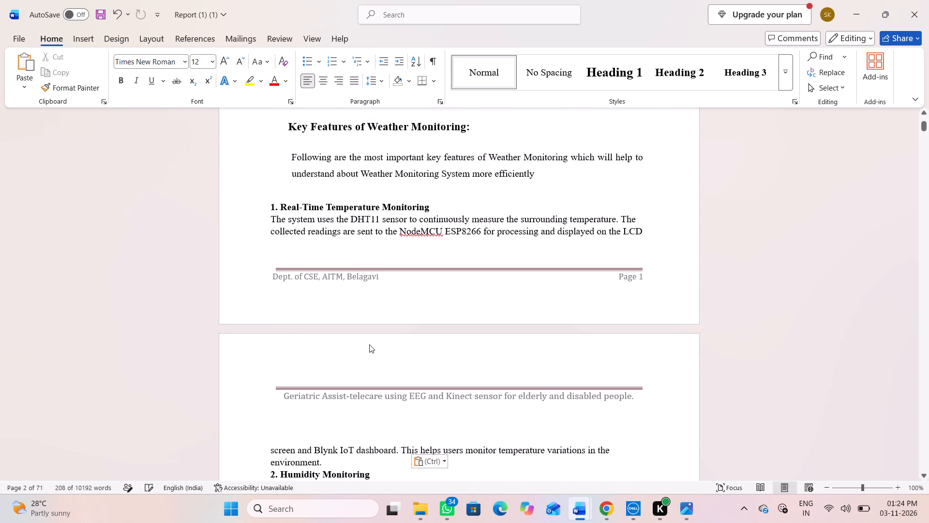
scroll(369, 344, "up", 1)
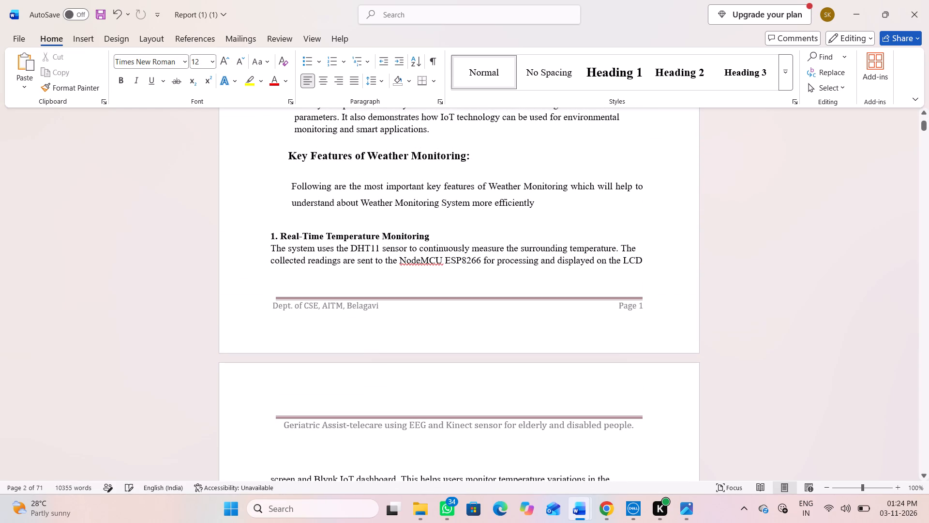
scroll(387, 286, "down", 4)
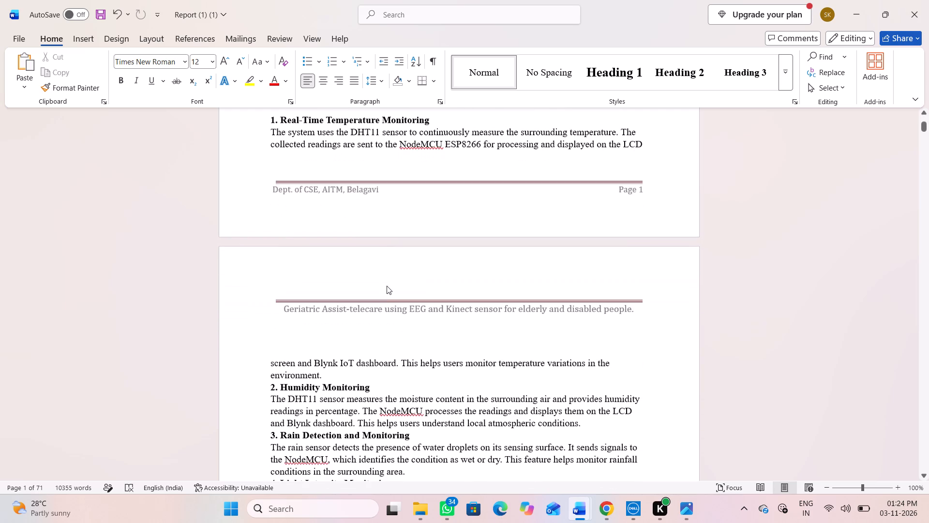
scroll(387, 286, "down", 4)
scroll(387, 286, "up", 4)
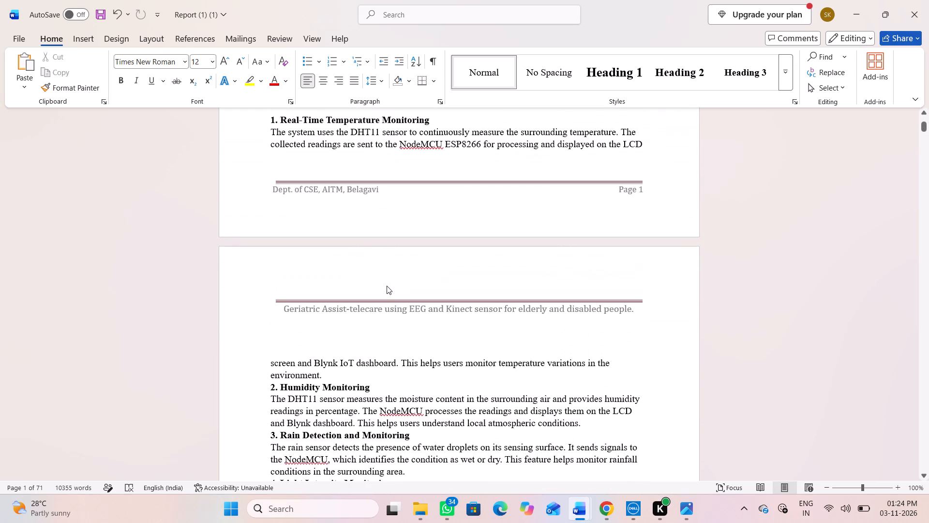
scroll(387, 286, "down", 4)
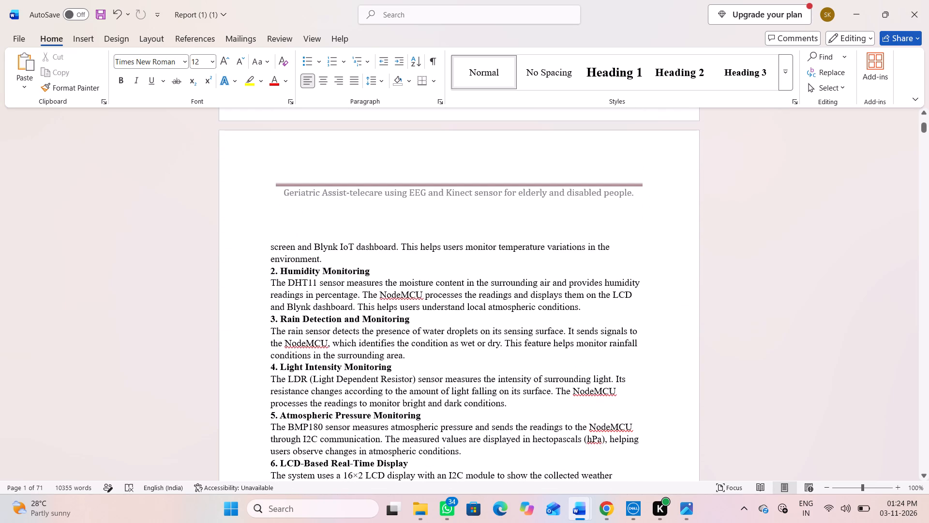
Insert a blank line between the Real-Time Temperature Monitoring paragraph and the "2. Humidity Monitoring" heading.
left_click(345, 259)
left_click(275, 192)
left_click(293, 230)
left_click_drag(294, 233, 277, 185)
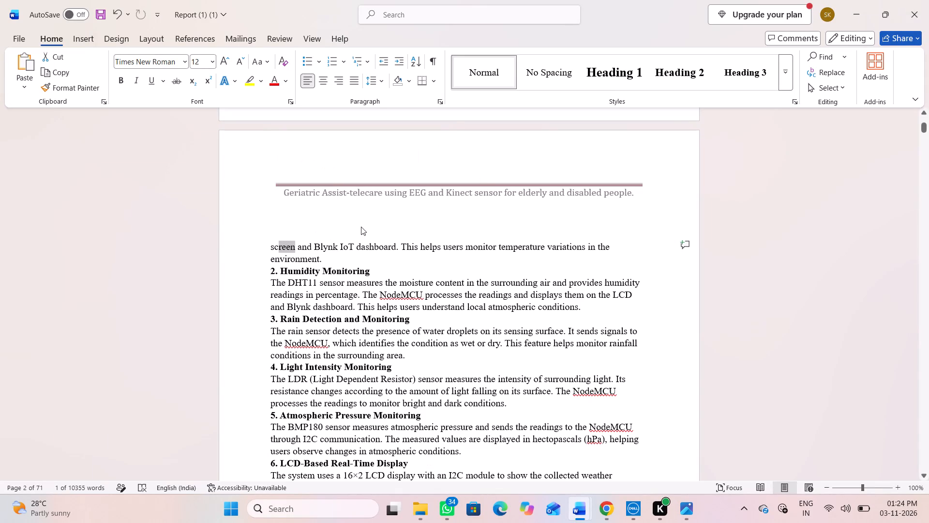
left_click(361, 227)
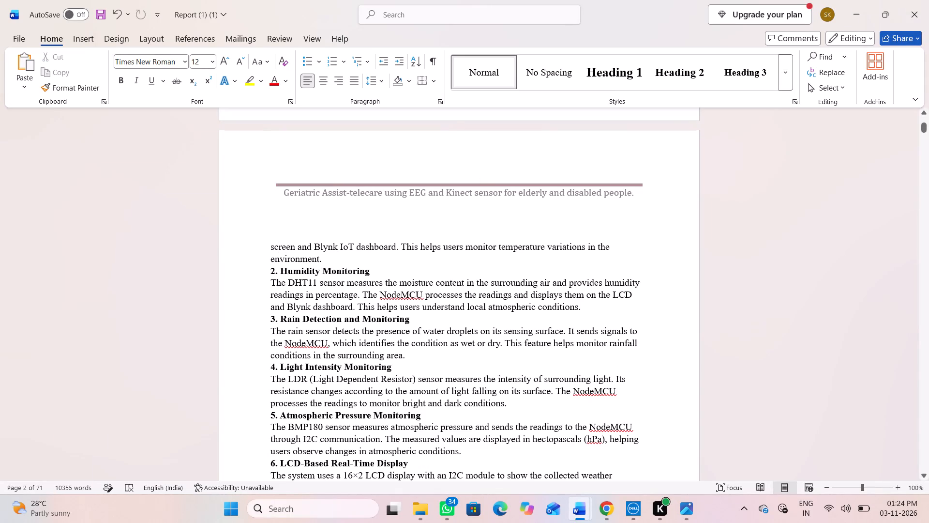
left_click(341, 262)
key("Return")
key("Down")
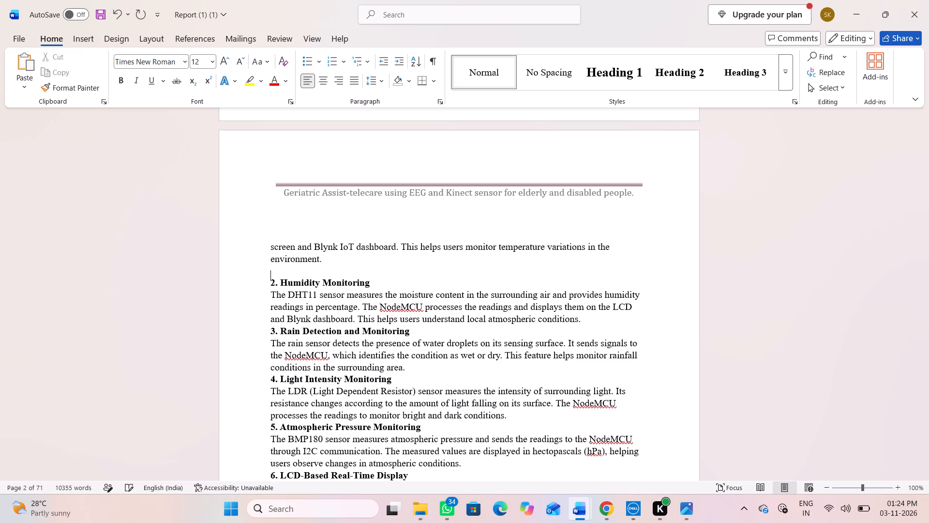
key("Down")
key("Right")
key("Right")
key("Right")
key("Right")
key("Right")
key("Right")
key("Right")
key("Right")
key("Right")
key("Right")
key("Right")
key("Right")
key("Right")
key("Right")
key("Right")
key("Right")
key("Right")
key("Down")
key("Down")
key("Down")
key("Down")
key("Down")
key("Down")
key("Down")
Insert a blank line before each of the feature headings 3 through 6, from Rain Detection and Monitoring to LCD-Based Real-Time Display.
left_click(588, 311)
left_click(585, 325)
left_click(584, 318)
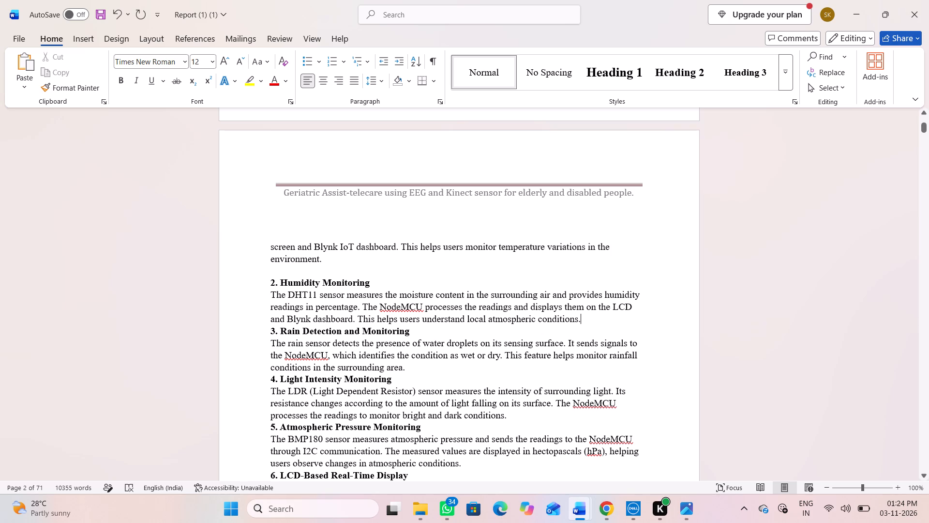
key("Return")
scroll(590, 346, "down", 4)
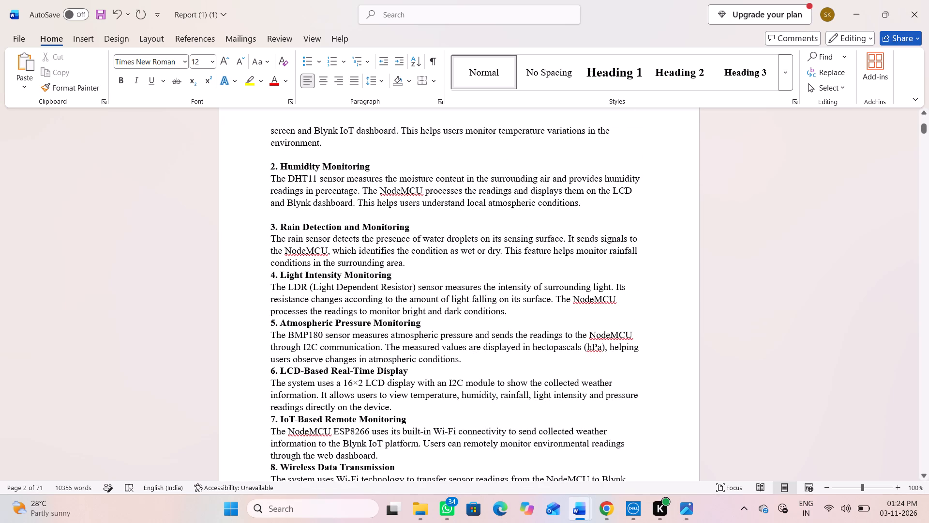
left_click(427, 268)
key("Return")
scroll(425, 264, "up", 1)
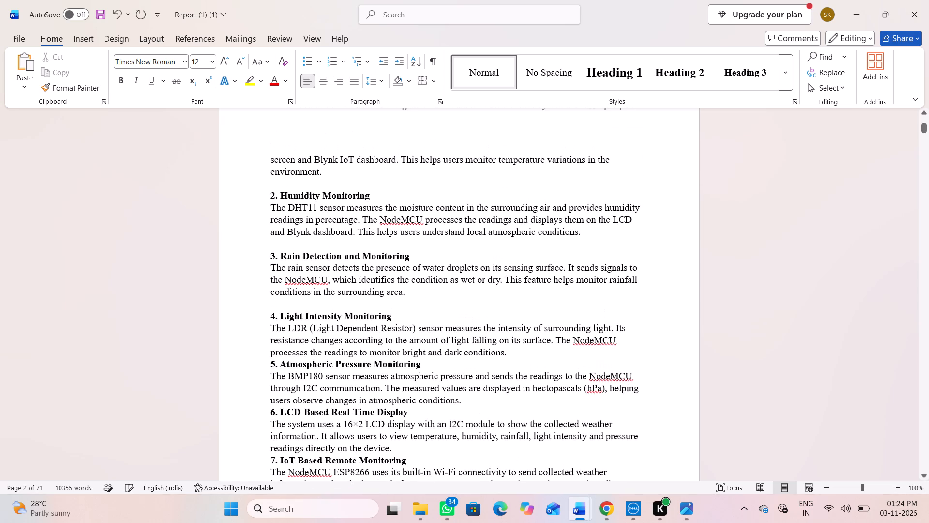
left_click(539, 359)
left_click(534, 355)
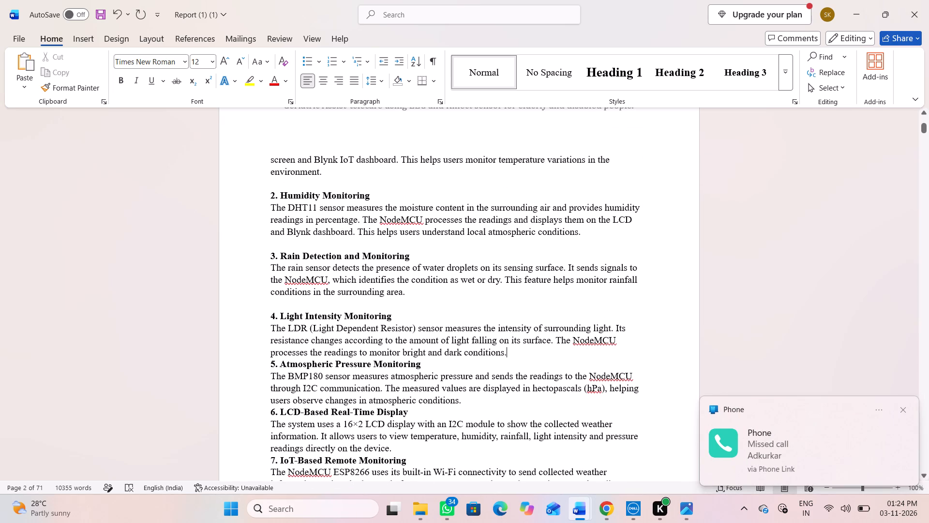
key("Return")
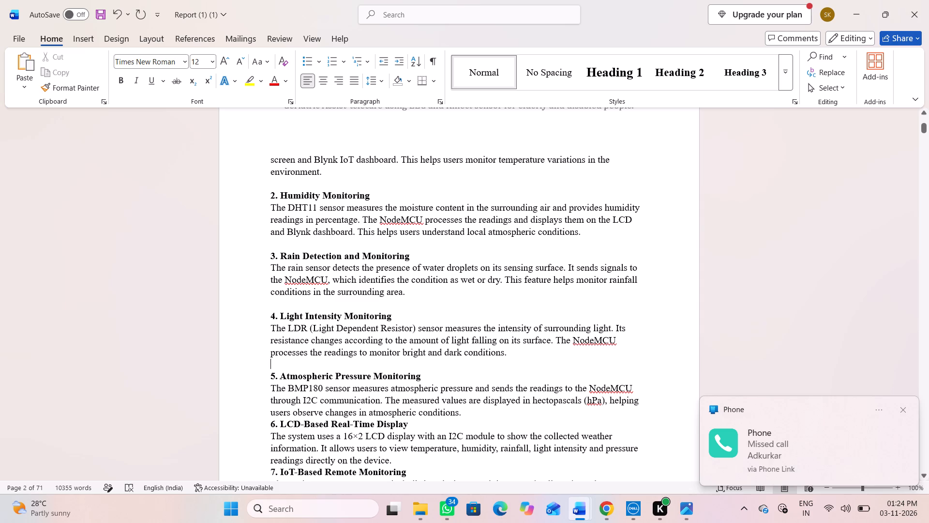
scroll(320, 385, "down", 4)
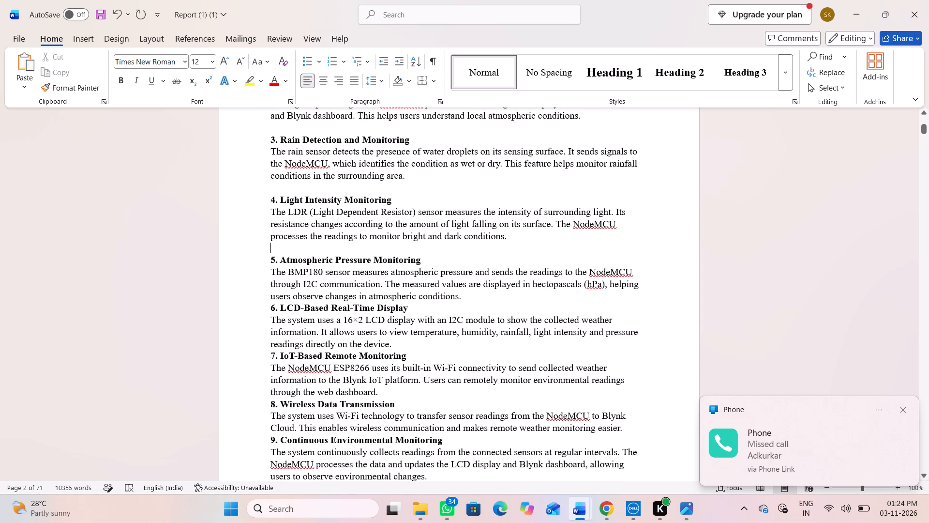
left_click(479, 299)
key("Return")
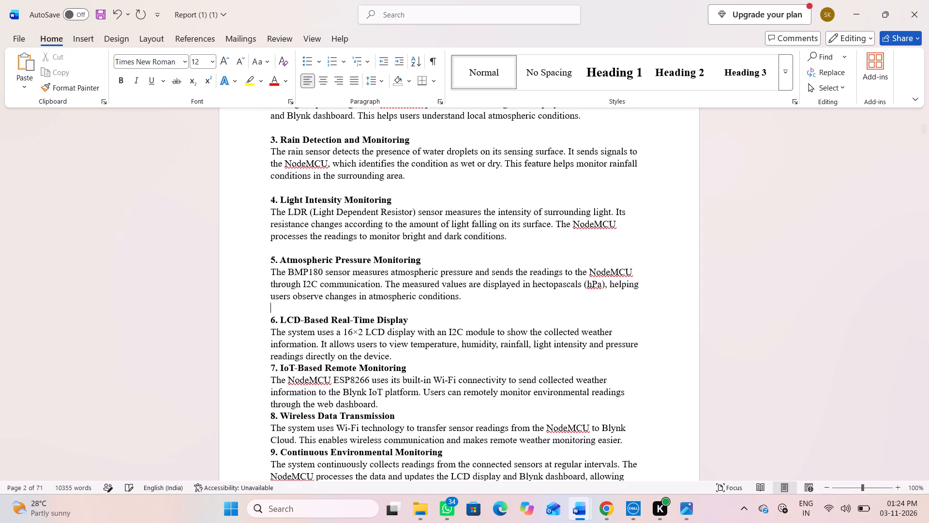
Insert a blank line before each of the feature headings 7 through 10, from IoT-Based Remote Monitoring to Cloud-Based Data Visualization.
scroll(479, 299, "down", 5)
left_click(437, 219)
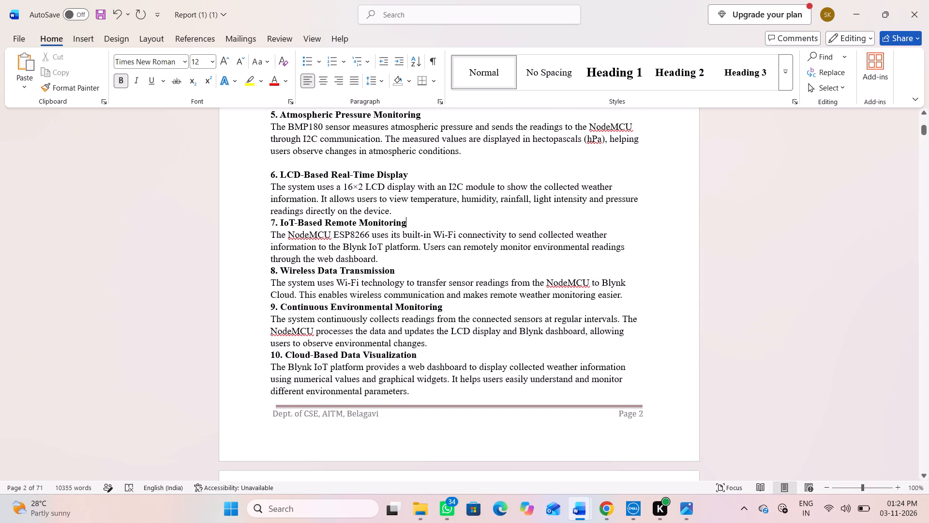
left_click(437, 211)
key("Return")
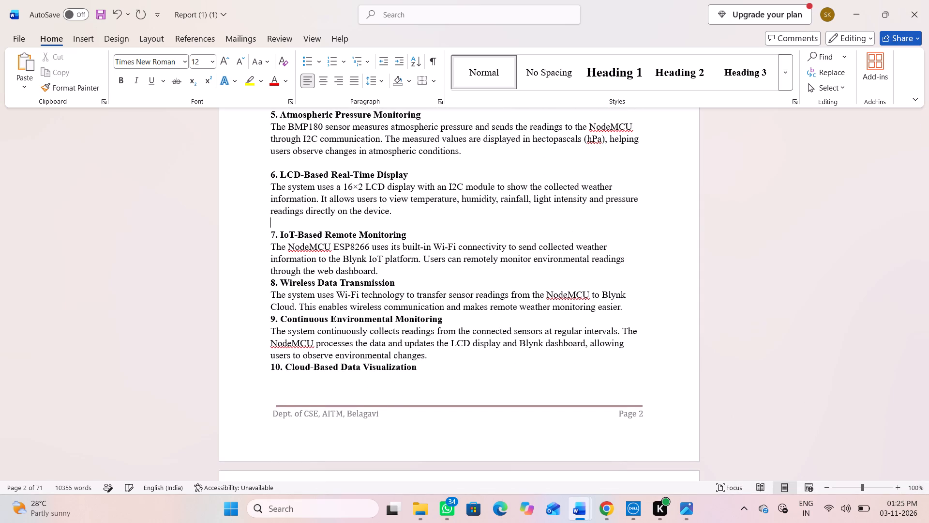
left_click(392, 273)
key("Return")
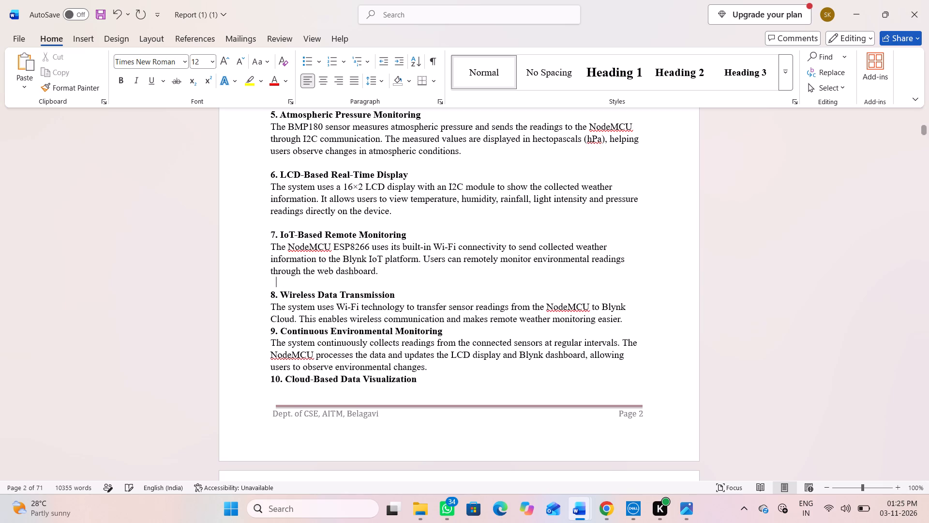
scroll(391, 273, "down", 3)
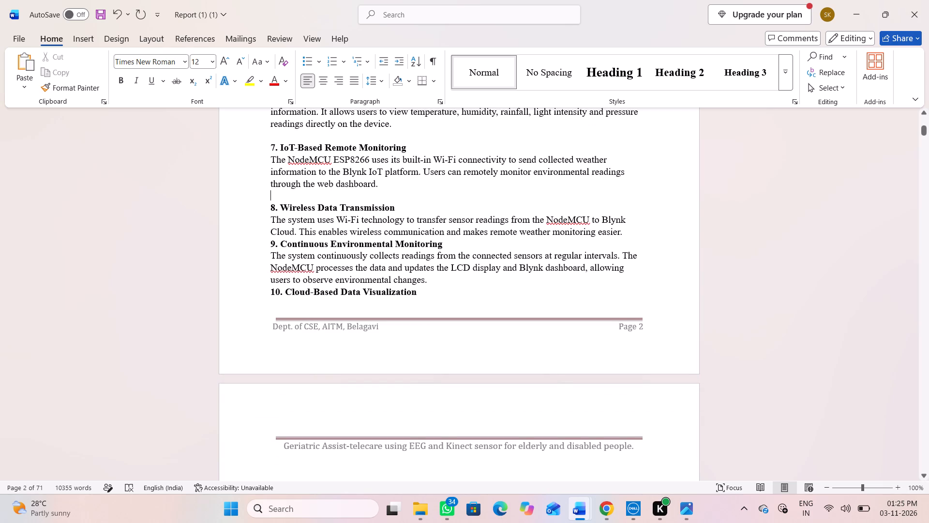
left_click(632, 231)
key("Return")
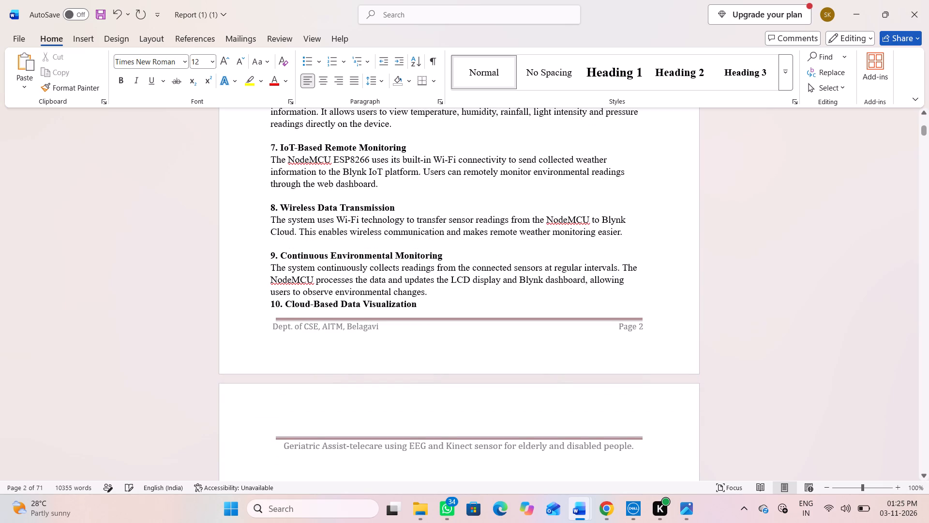
left_click(484, 297)
key("Return")
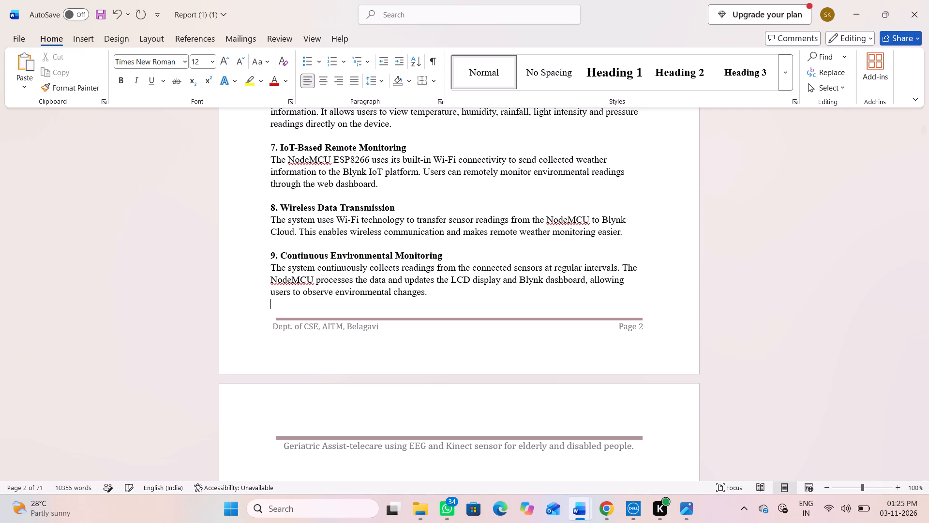
Delete the neuroscience closing paragraph beginning "These features collectively contribute" below the Cloud-Based Data Visualization feature.
scroll(478, 294, "down", 9)
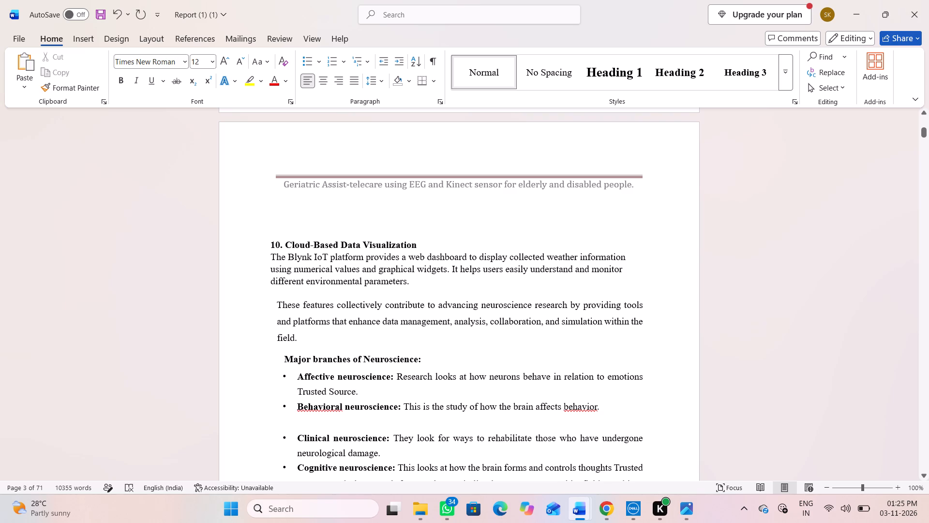
left_click(319, 336)
key("BackSpace")
key("BackSpace")
key("BackSpace")
key("BackSpace")
key("BackSpace")
key("BackSpace")
key("BackSpace")
key("BackSpace")
key("BackSpace")
key("BackSpace")
key("BackSpace")
key("BackSpace")
key("BackSpace")
key("BackSpace")
key("BackSpace")
key("BackSpace")
key("BackSpace")
key("BackSpace")
key("BackSpace")
key("BackSpace")
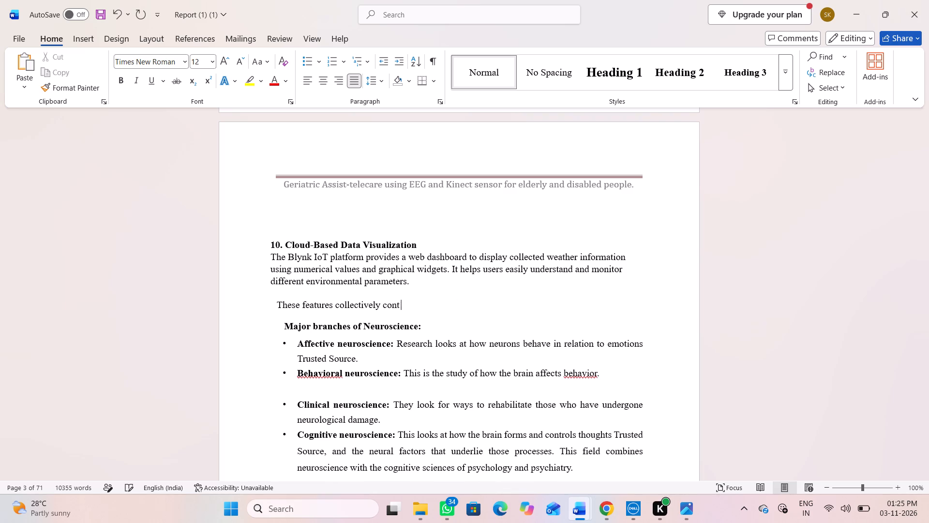
Delete the unfinished "These features collectively" sentence after the Cloud-Based Data Visualization feature and leave one blank line before the Major branches heading.
key("BackSpace")
key("BackSpace")
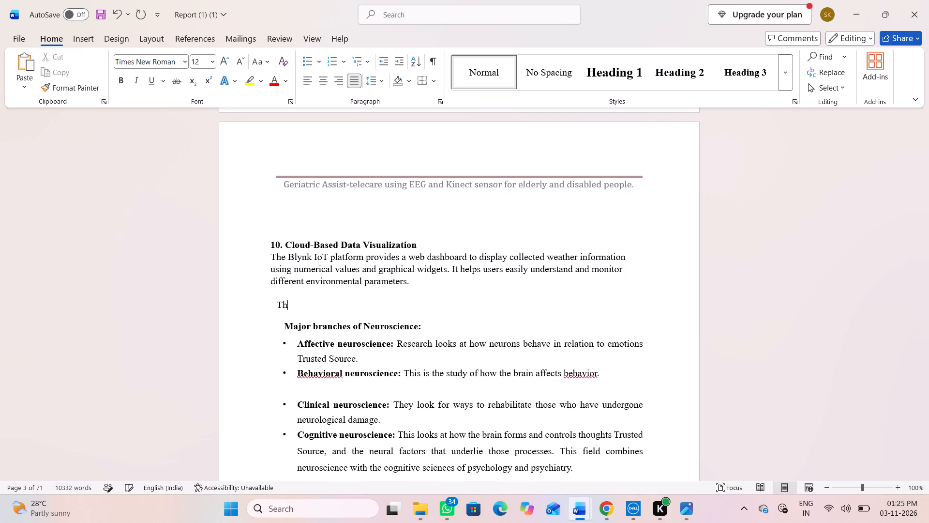
key("BackSpace")
key("BackSpace")
key("BackSpace")
key("BackSpace")
key("BackSpace")
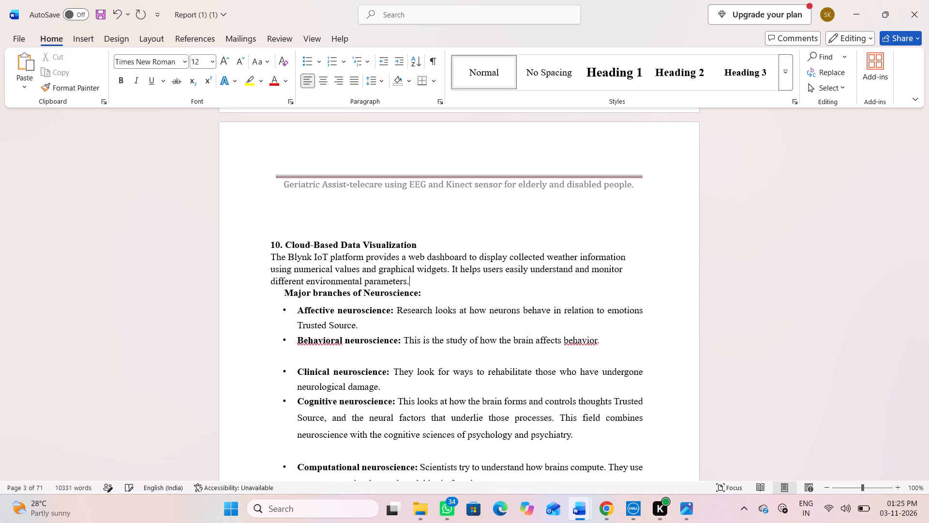
key("Return")
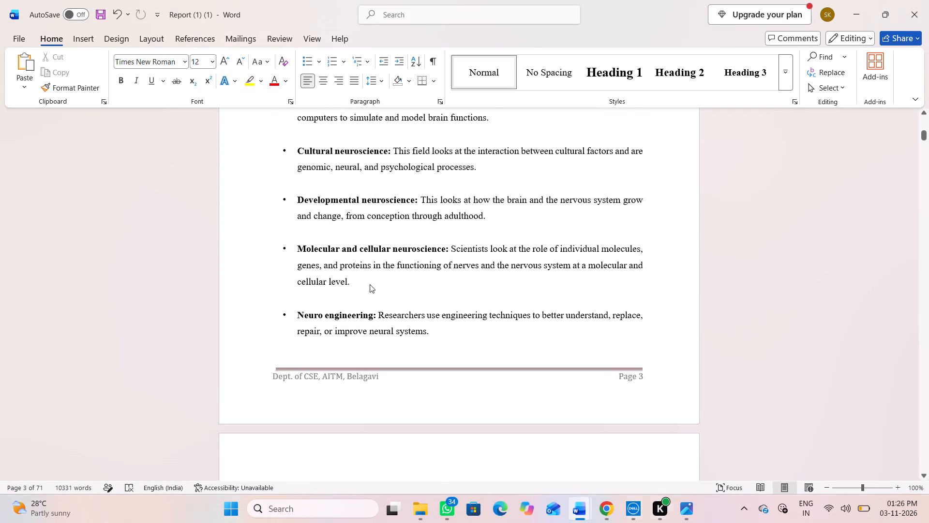
scroll(370, 284, "down", 6)
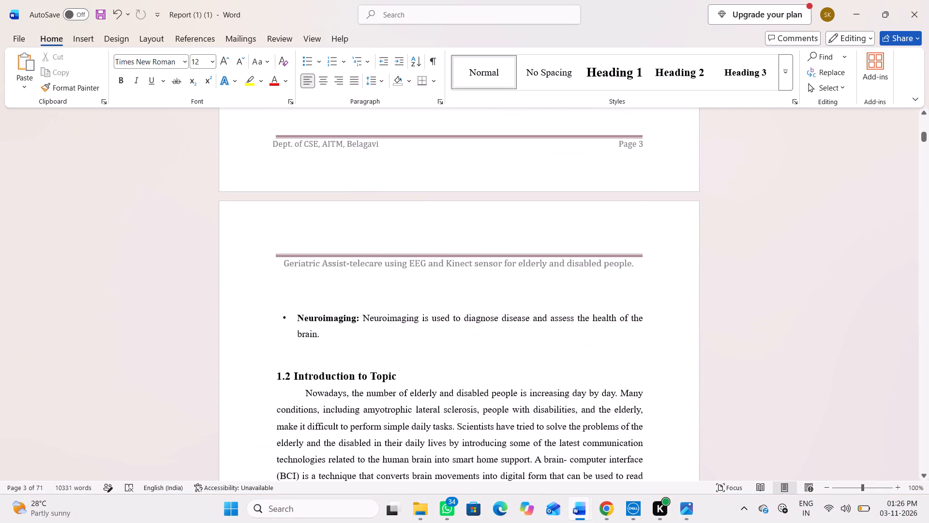
Save the report as a Word document named "projectfinal" on the Desktop.
key("ctrl+s")
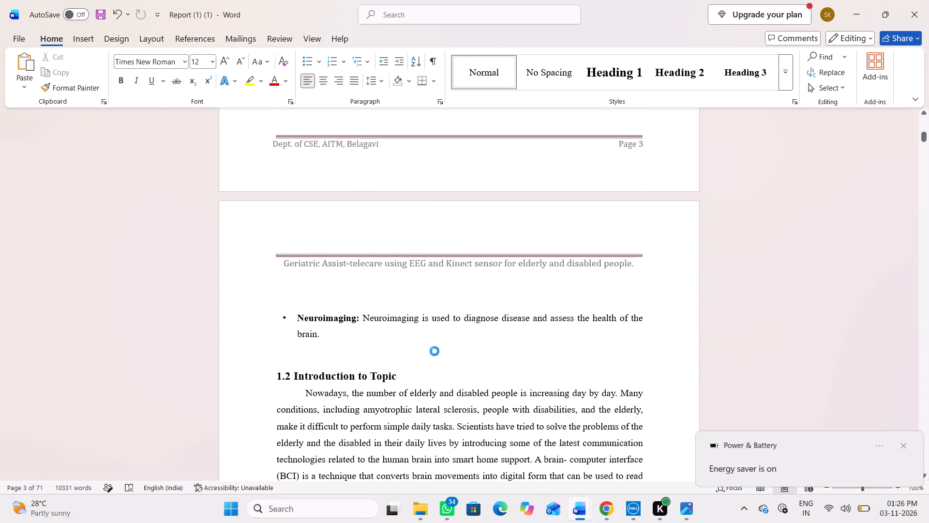
key("ctrl+s")
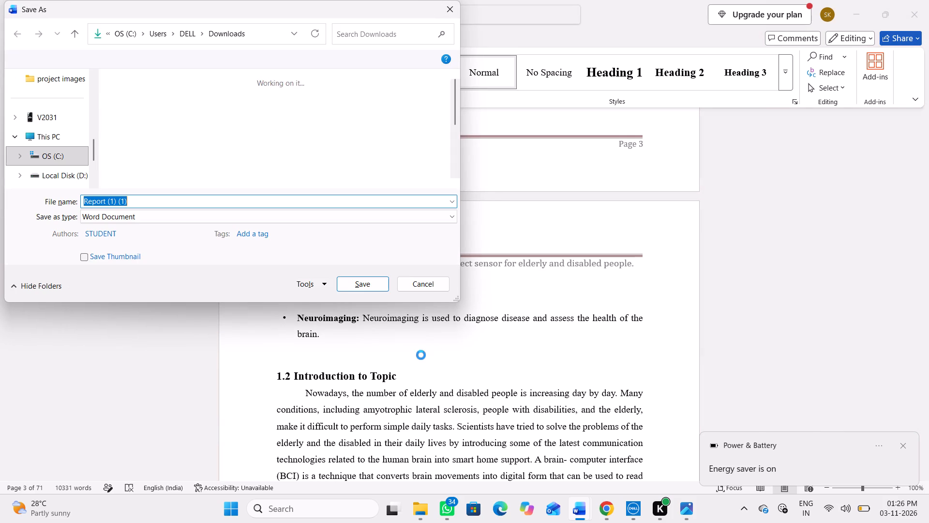
key("BackSpace")
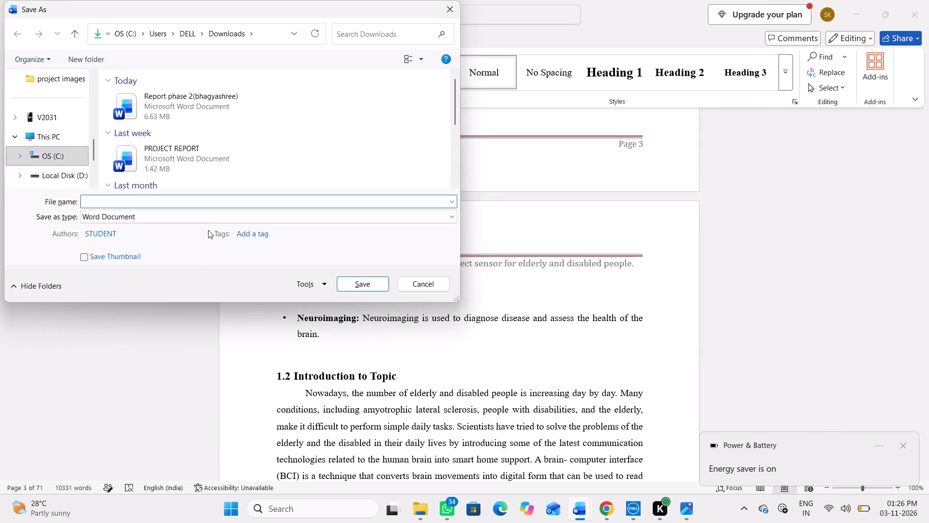
type("projectfinal")
scroll(58, 133, "up", 10)
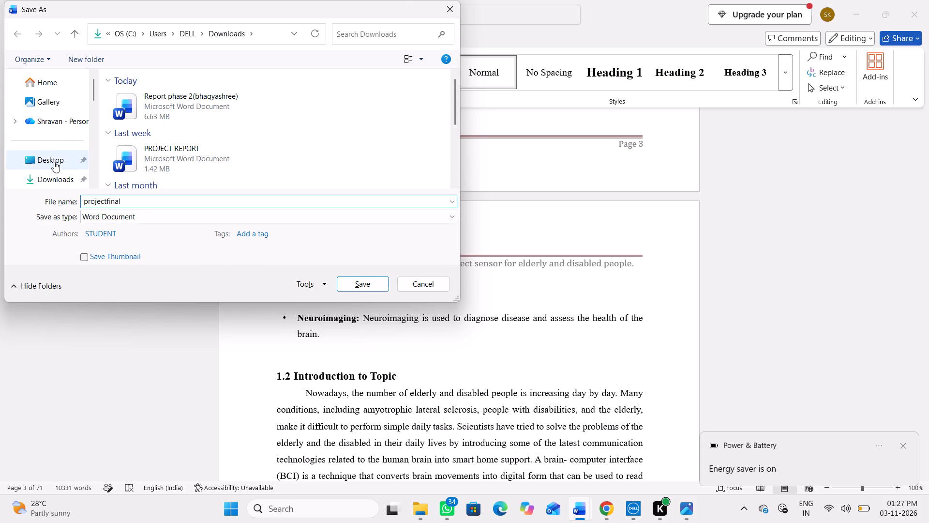
left_click(54, 162)
left_click(368, 289)
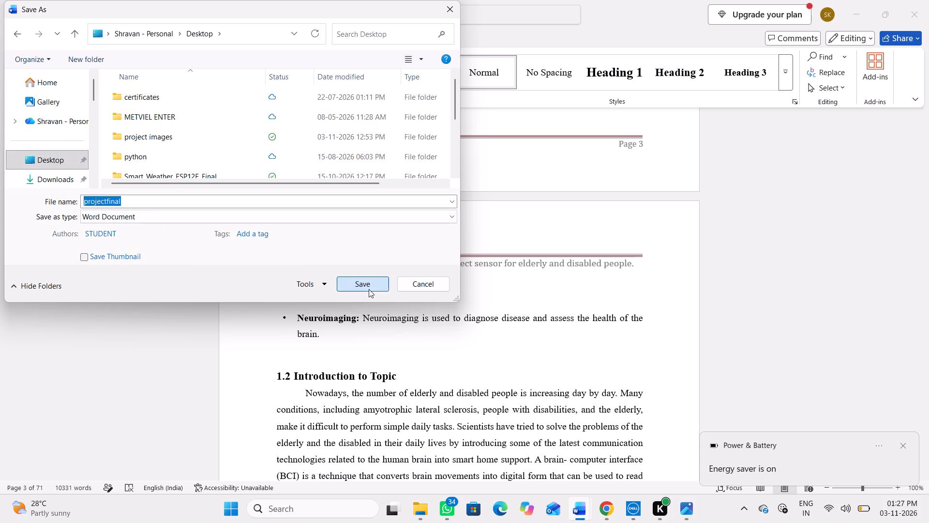
left_click(371, 286)
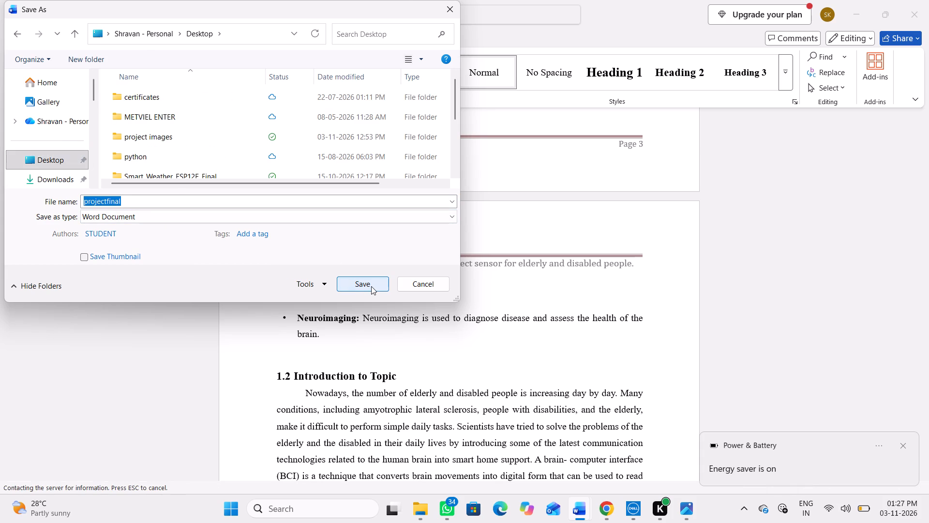
left_click(362, 287)
left_click(362, 287)
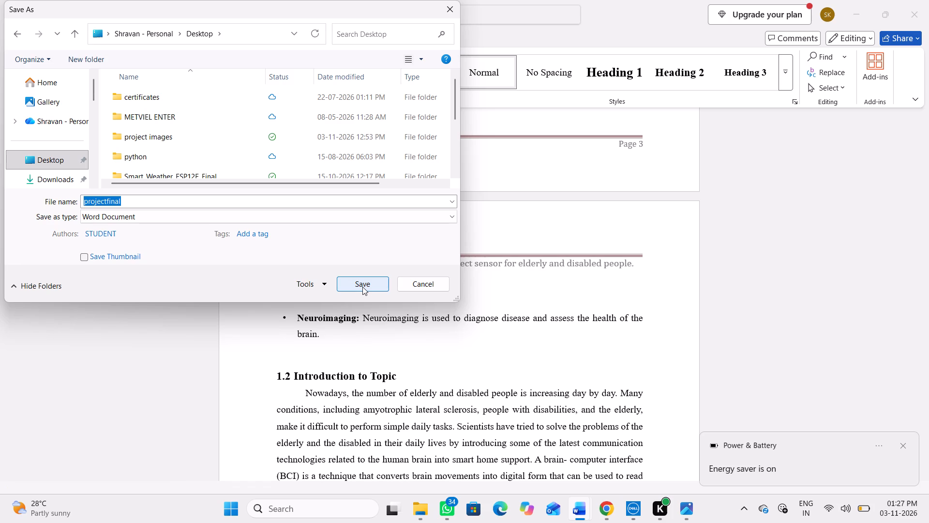
Review the Chapter 1 pages, from the section 1.2 text and EEG diagram back to the chapter's opening.
scroll(353, 307, "down", 3)
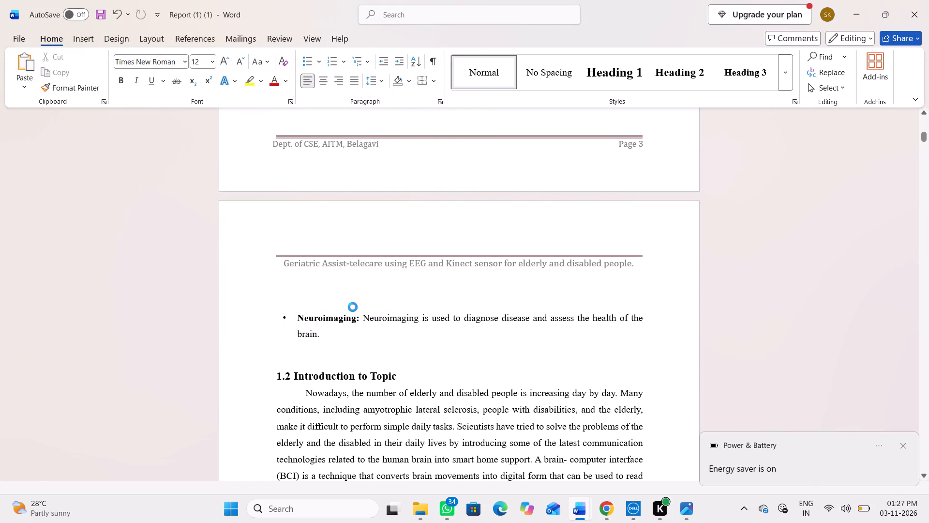
scroll(353, 307, "down", 14)
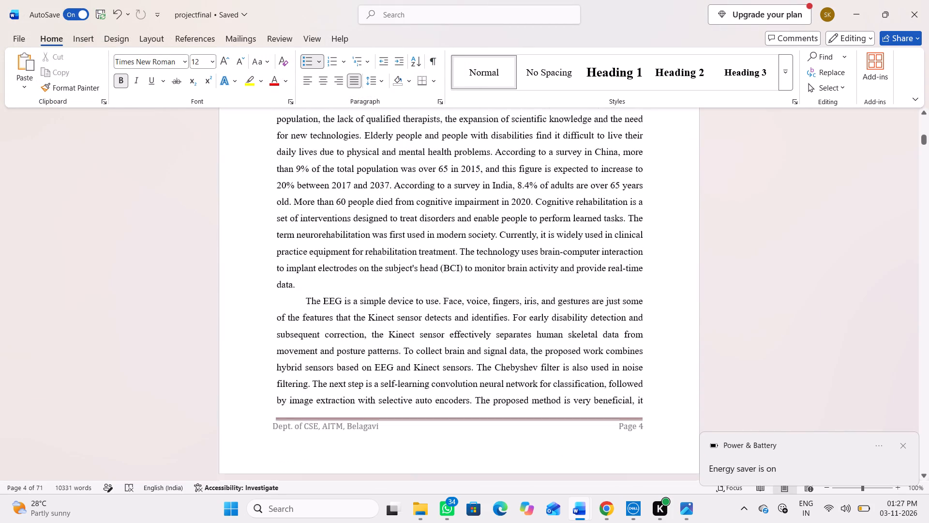
scroll(353, 307, "down", 15)
scroll(353, 307, "down", 12)
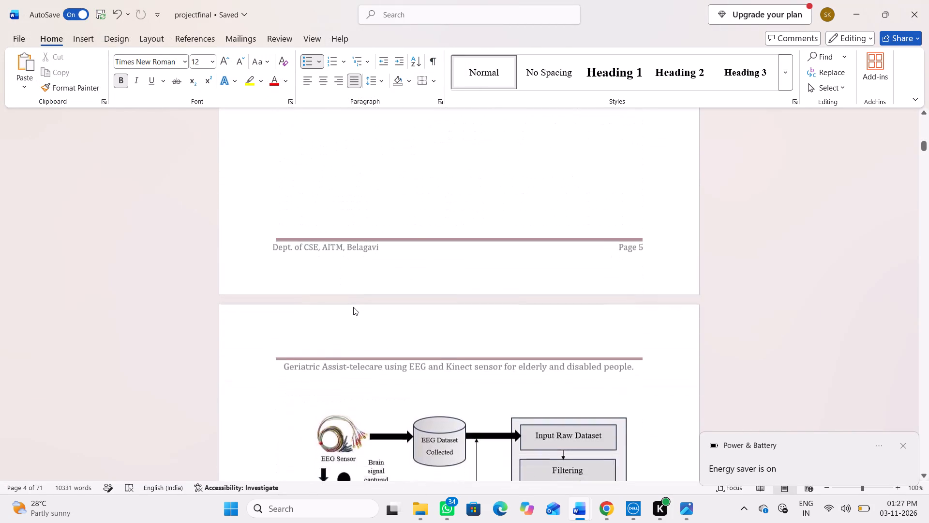
scroll(353, 307, "down", 6)
scroll(353, 307, "up", 20)
scroll(353, 307, "up", 10)
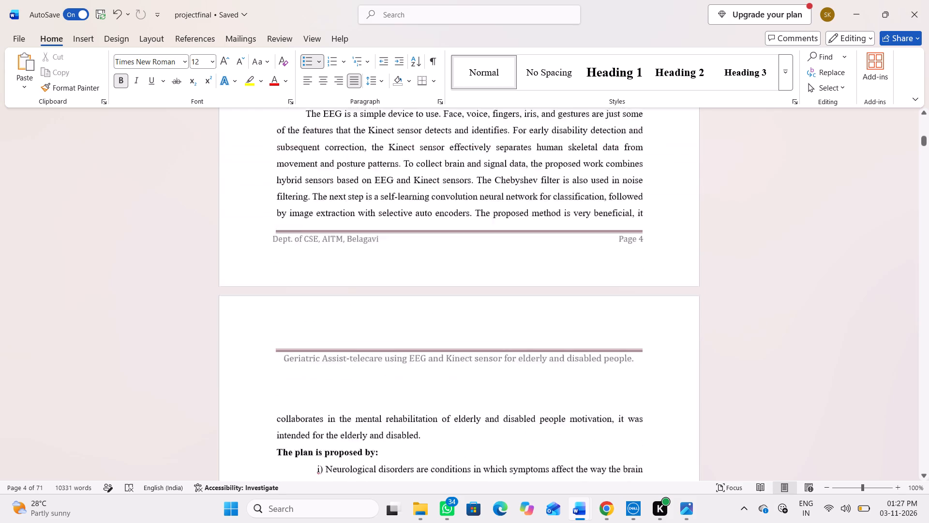
scroll(289, 251, "up", 20)
scroll(289, 251, "up", 20)
scroll(289, 251, "up", 5)
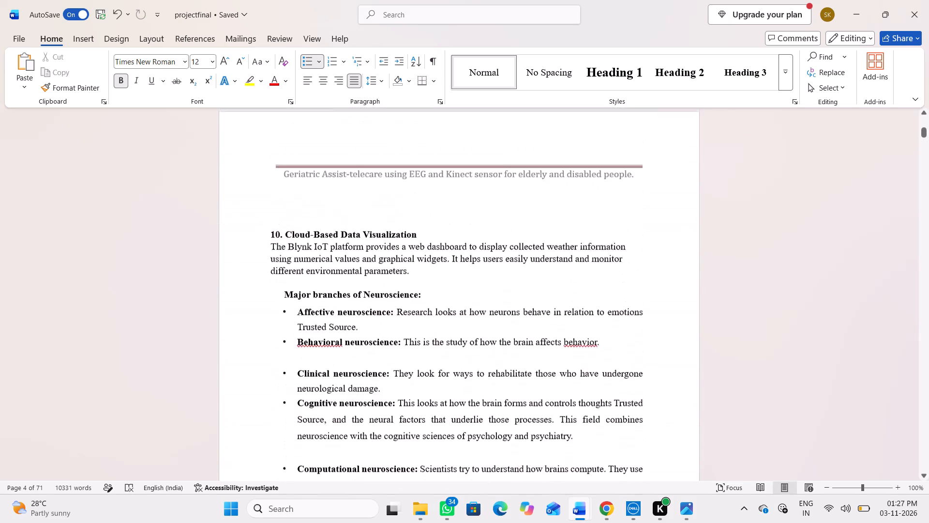
scroll(282, 253, "up", 20)
scroll(282, 253, "up", 20)
scroll(282, 253, "up", 3)
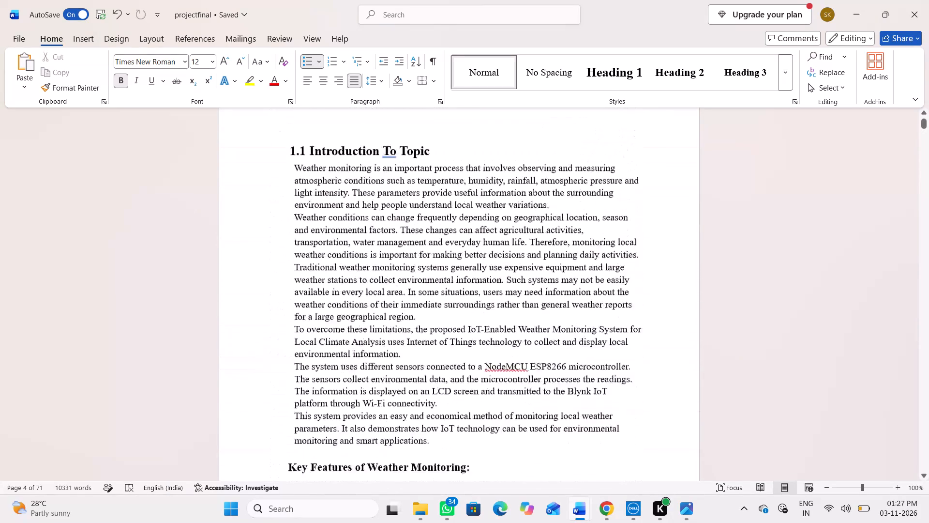
scroll(282, 253, "up", 5)
scroll(282, 361, "down", 18)
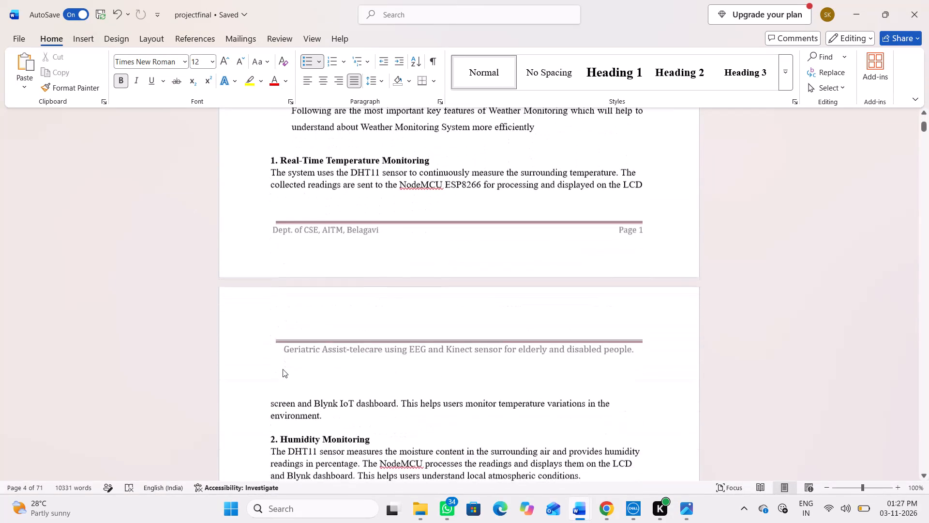
scroll(283, 369, "down", 1)
scroll(283, 369, "up", 20)
scroll(283, 369, "up", 2)
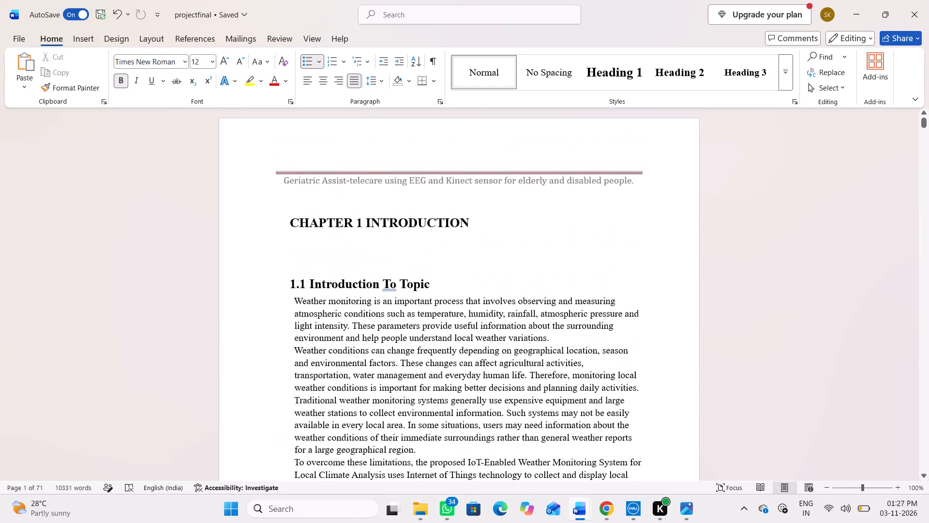
Replace the blank space between the "CHAPTER 1 INTRODUCTION" and "1.1 Introduction To Topic" headings with three new blank lines.
left_click(293, 281)
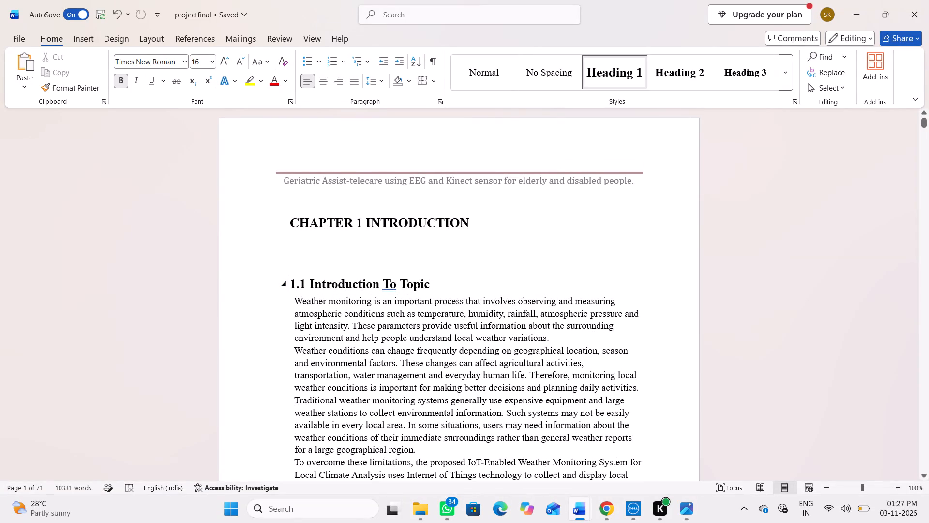
key("BackSpace")
key("BackSpace")
key("BackSpace")
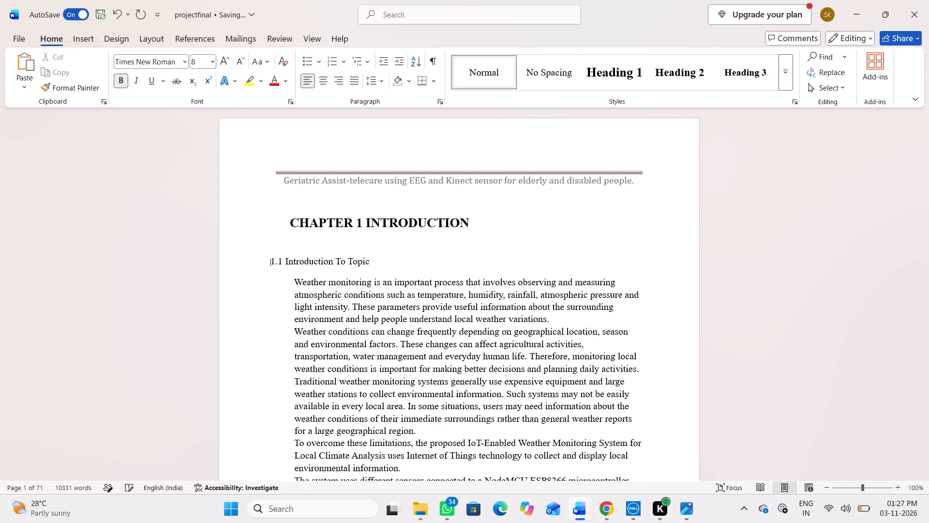
key("BackSpace")
key("BackSpace")
key("BackSpace")
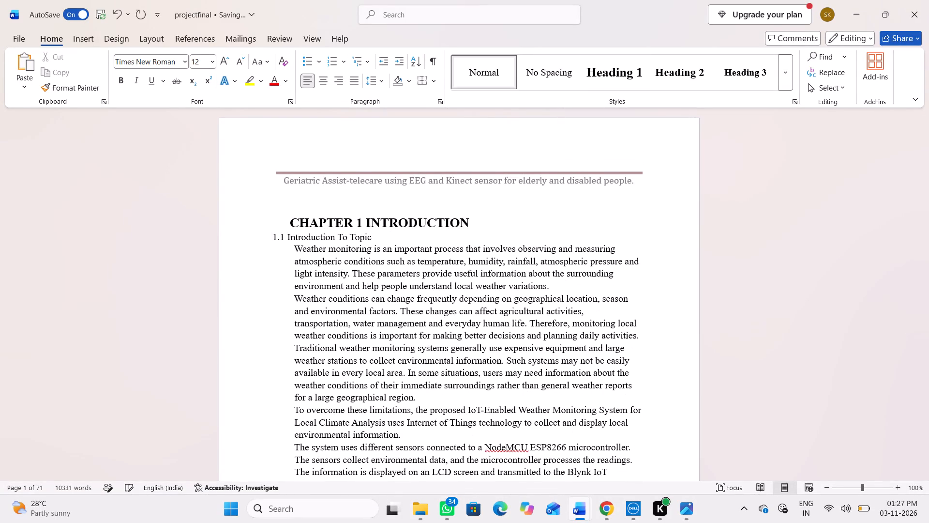
key("Return")
key("Return")
key("Return")
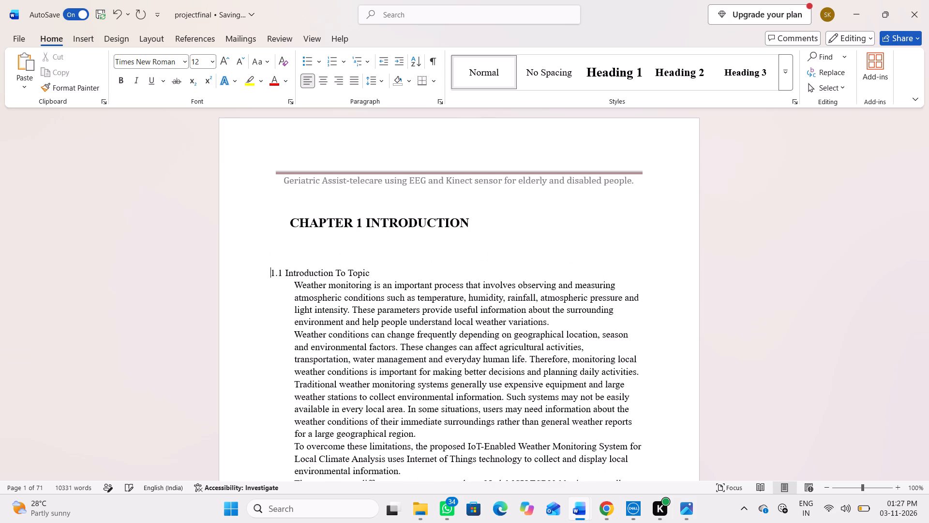
Undo the recent spacing edits around the "1.1 Introduction To Topic" heading until its Heading 1 formatting is restored.
key("ctrl+z")
key("ctrl+z")
key("ctrl+z")
key("ctrl+z")
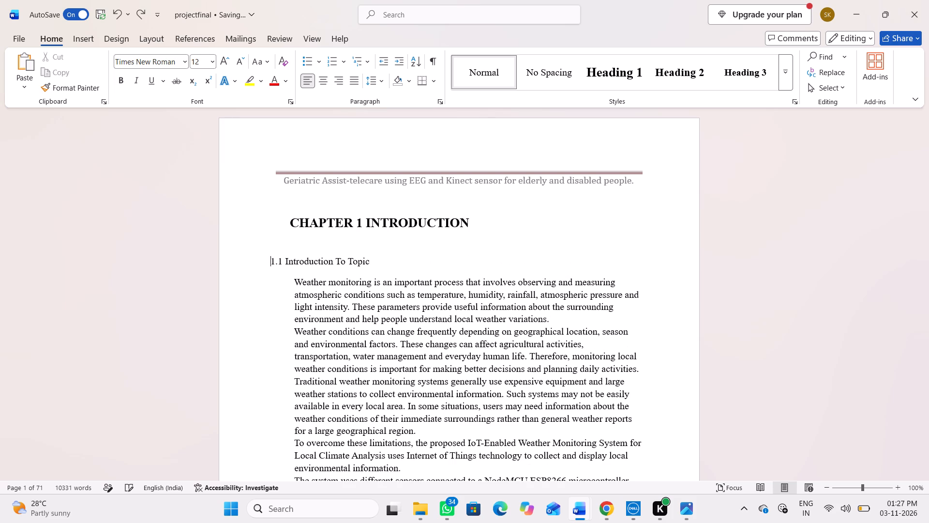
key("ctrl+z")
key("ctrl+z")
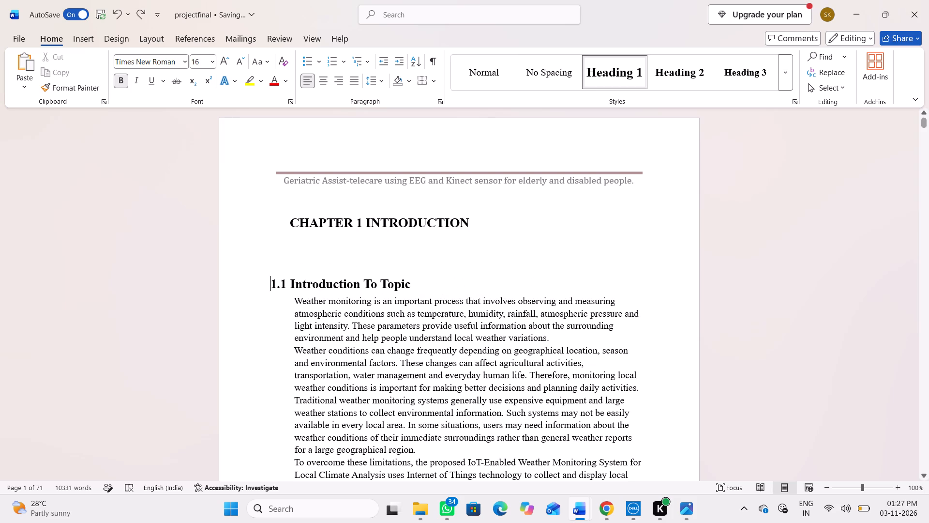
Review Chapter 1 from the numbered weather monitoring features through the neuroscience branches to section 1.2, and return to the chapter opening.
scroll(375, 311, "down", 19)
scroll(378, 314, "down", 18)
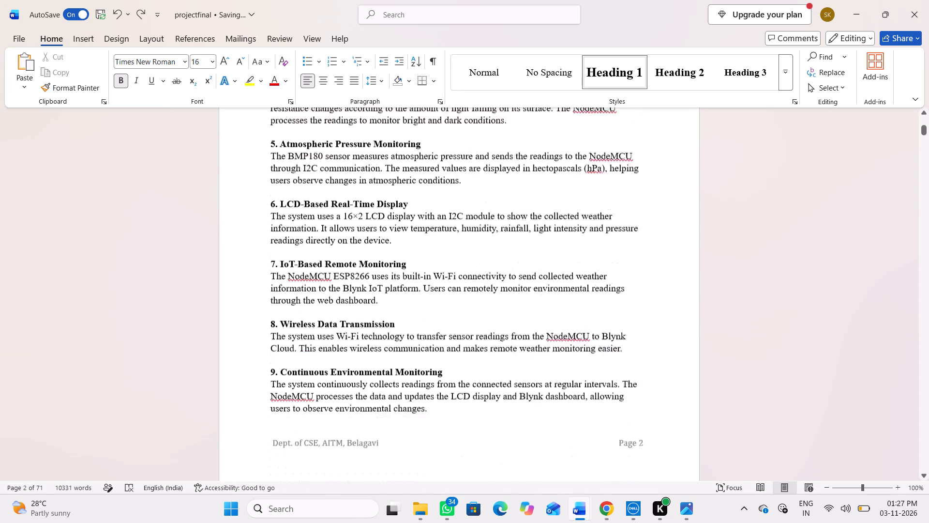
scroll(377, 311, "down", 7)
scroll(388, 181, "down", 3)
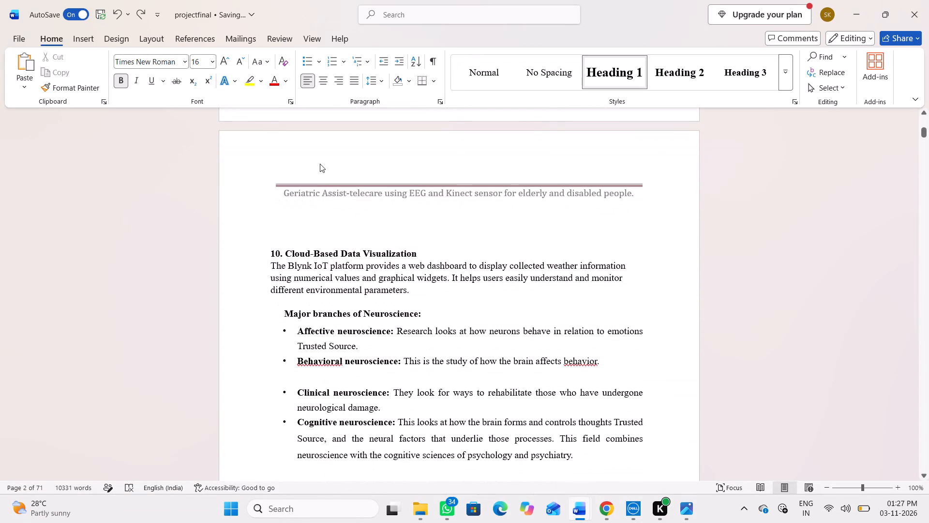
scroll(309, 151, "down", 17)
scroll(310, 153, "down", 5)
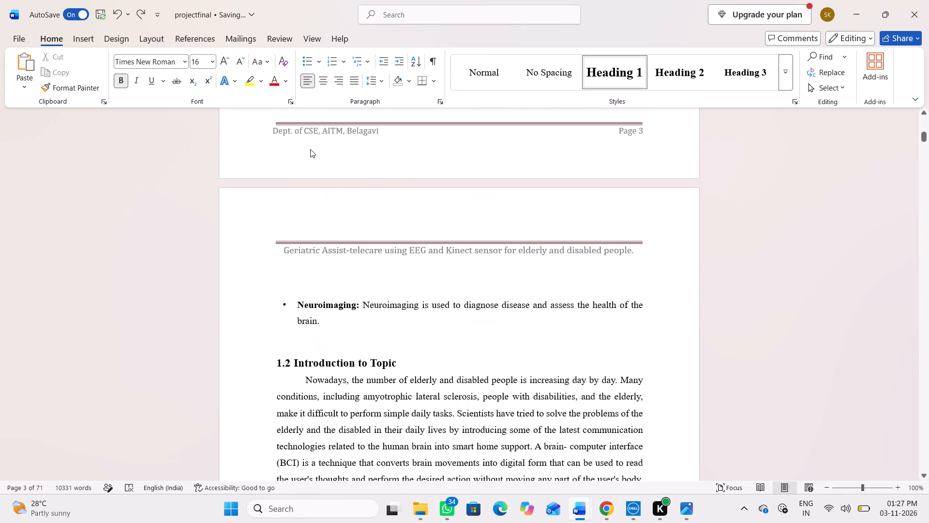
scroll(309, 142, "down", 5)
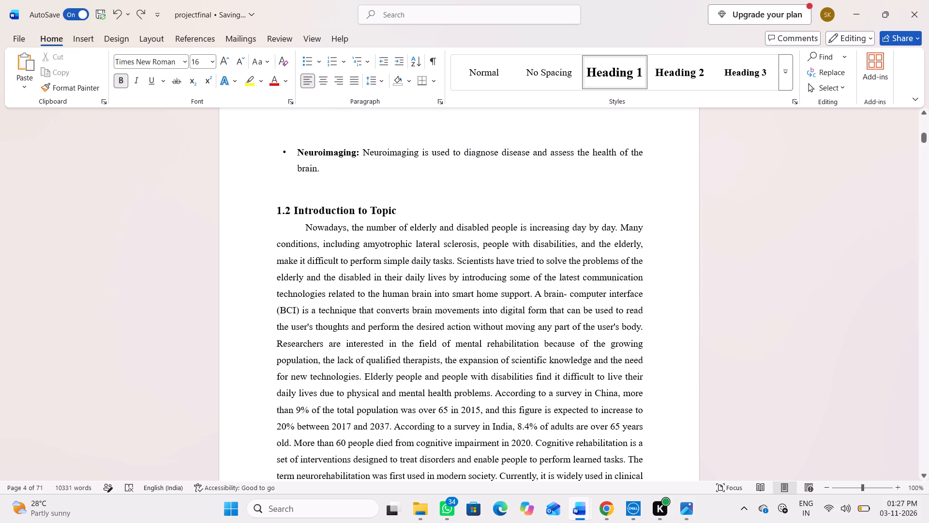
scroll(369, 229, "up", 20)
scroll(369, 229, "up", 20)
scroll(369, 229, "up", 10)
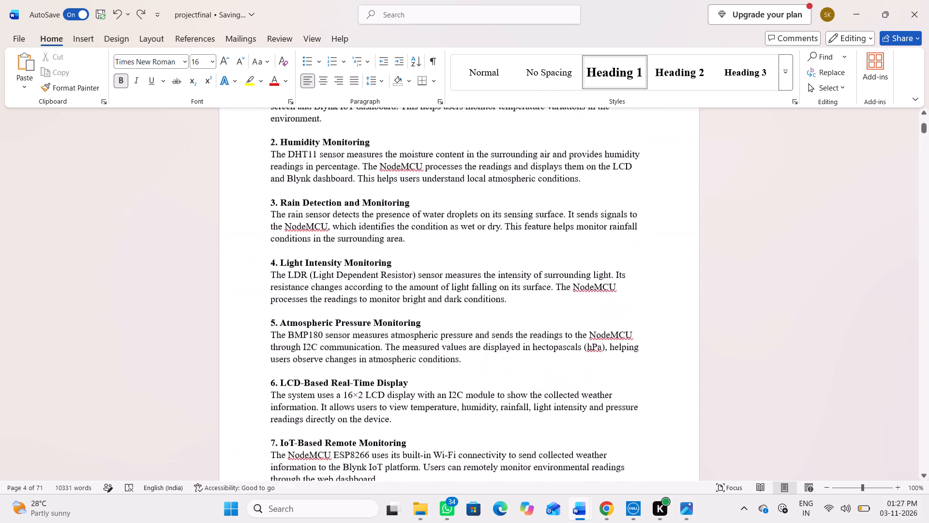
scroll(361, 231, "up", 20)
scroll(361, 231, "up", 12)
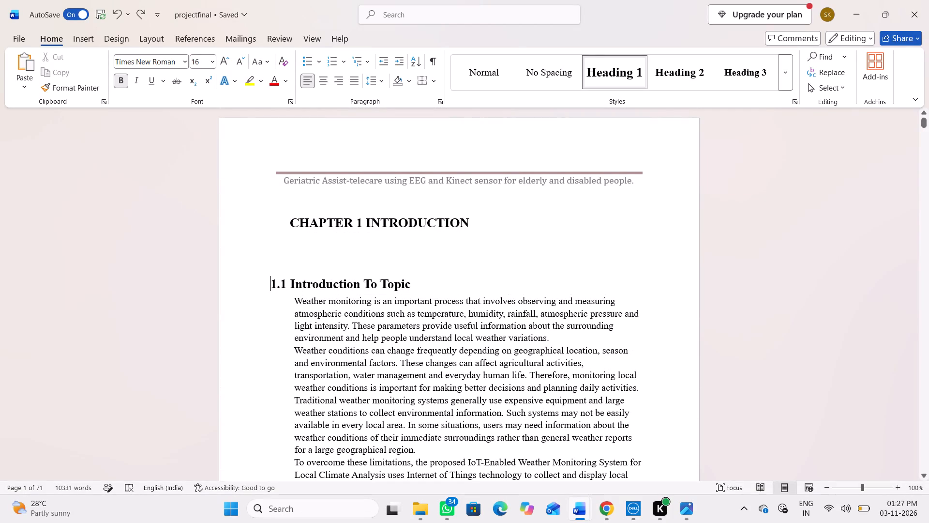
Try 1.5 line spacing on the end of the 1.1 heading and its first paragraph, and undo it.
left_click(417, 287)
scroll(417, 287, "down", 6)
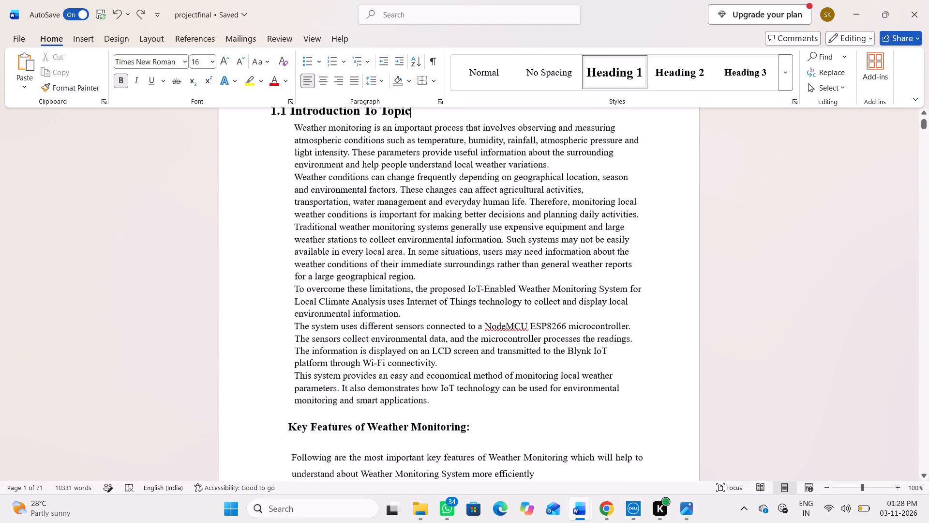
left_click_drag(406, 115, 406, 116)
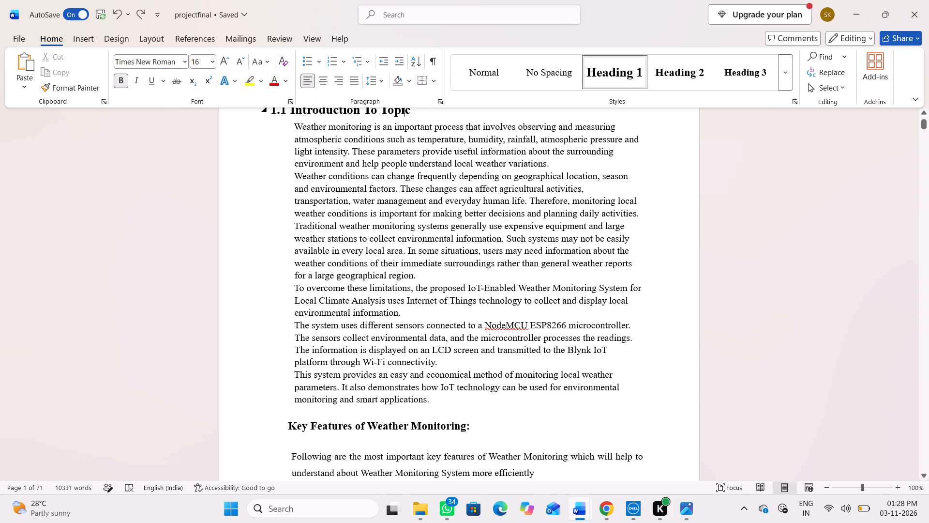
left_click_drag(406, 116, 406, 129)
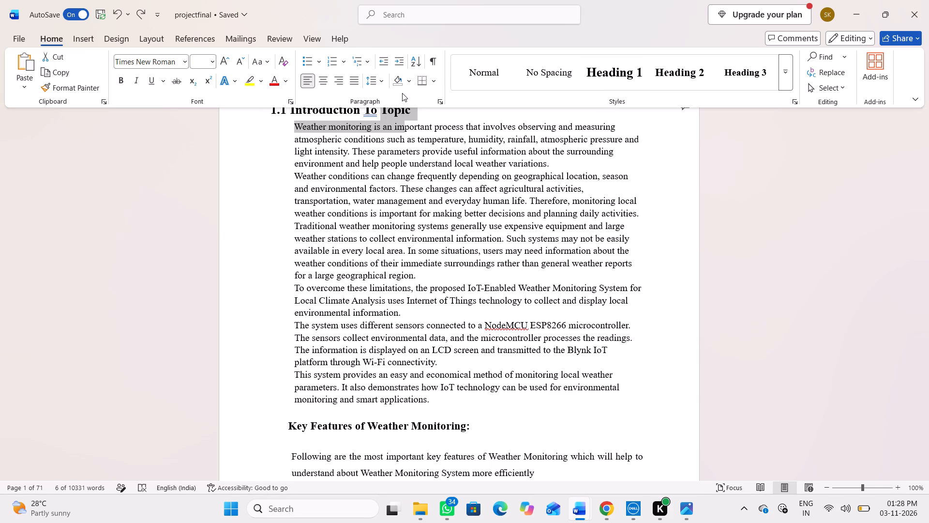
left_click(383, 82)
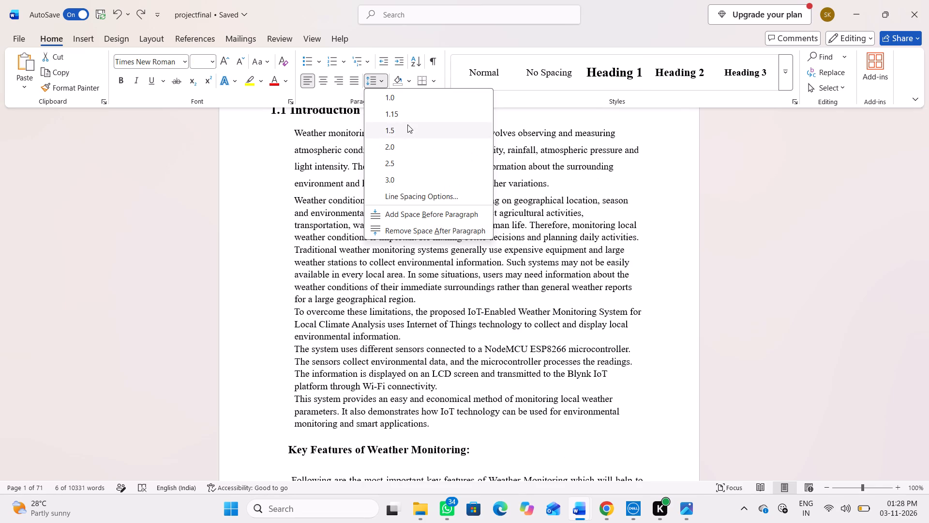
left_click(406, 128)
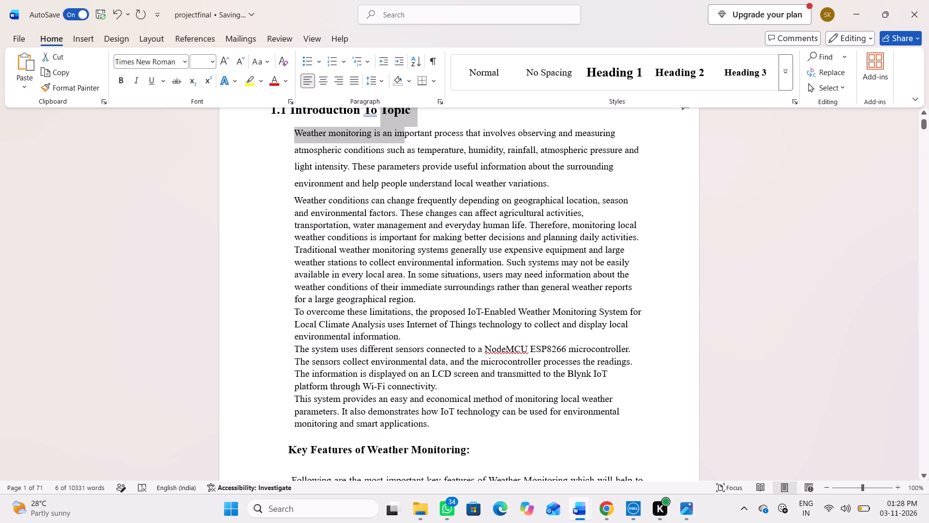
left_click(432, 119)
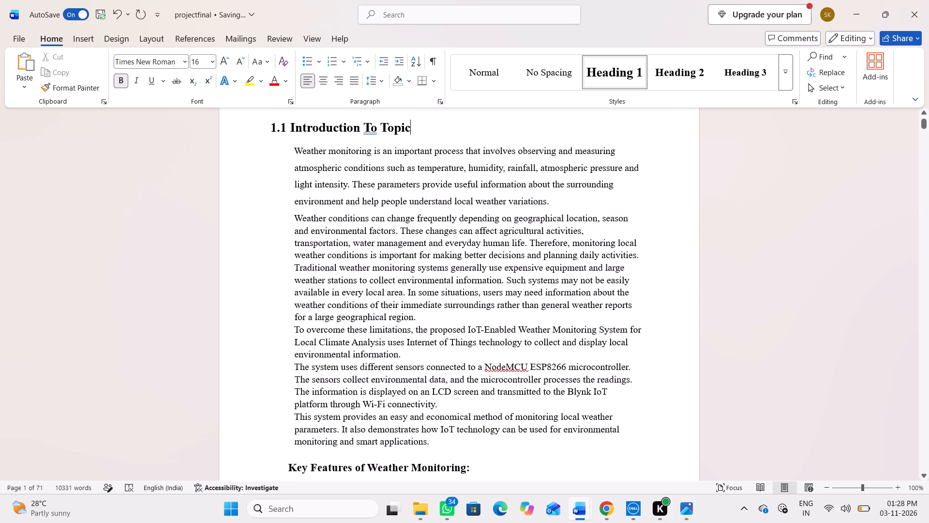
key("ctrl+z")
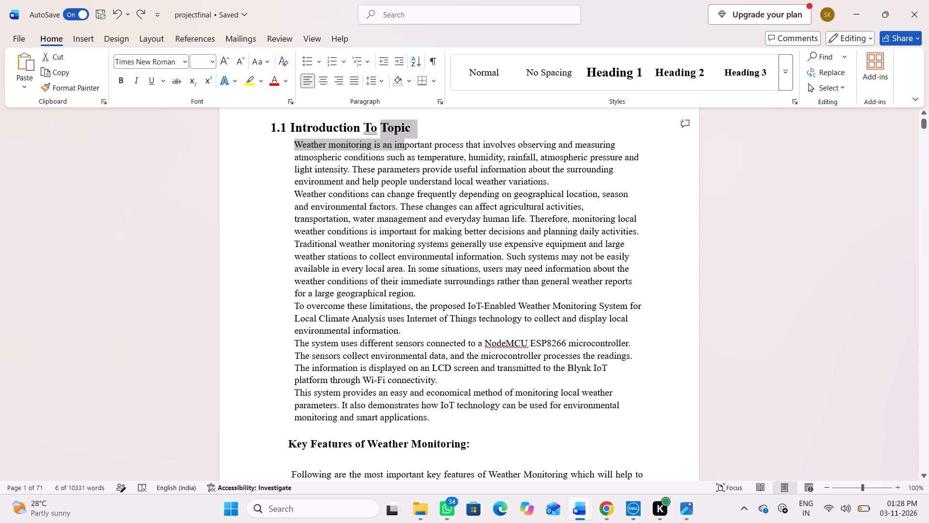
Insert a blank line between the "1.1 Introduction To Topic" heading and its first paragraph.
left_click(438, 123)
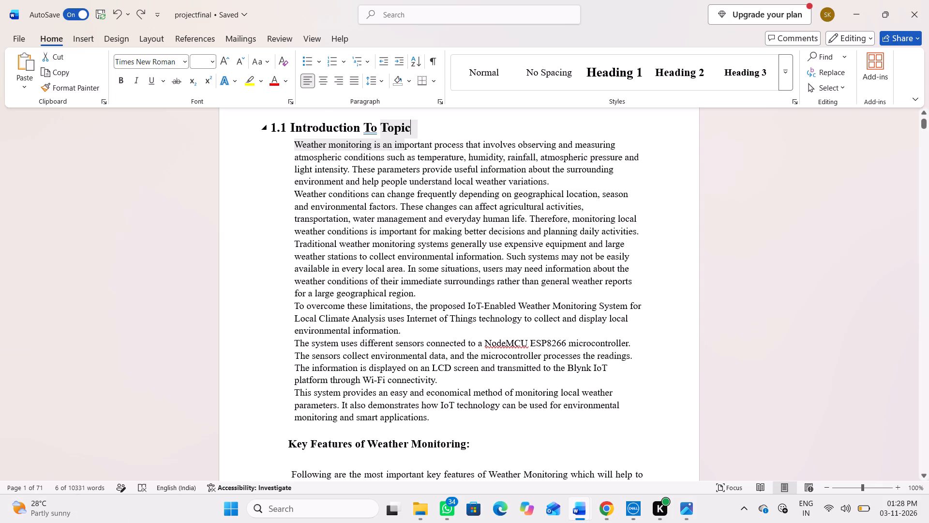
key("Return")
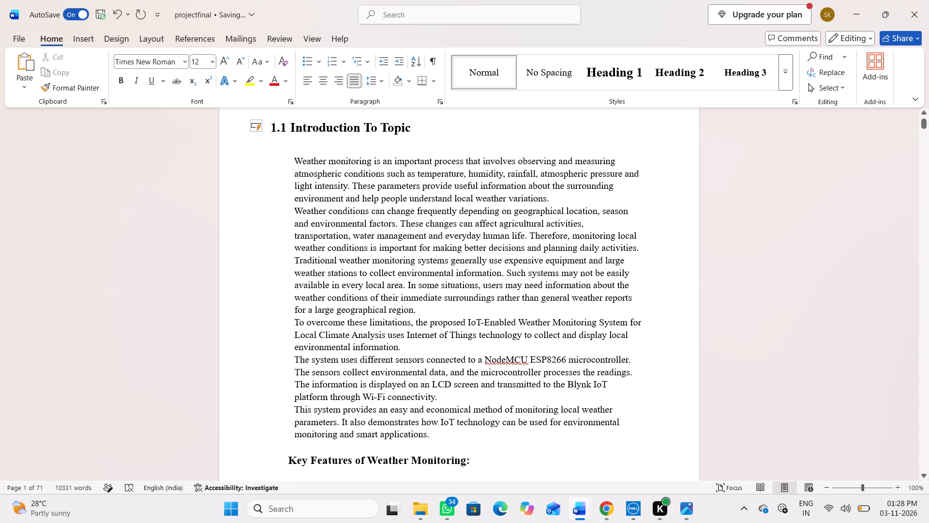
Set all weather monitoring paragraphs under "1.1 Introduction To Topic" to 1.5 line spacing and justify them.
left_click_drag(291, 157, 448, 426)
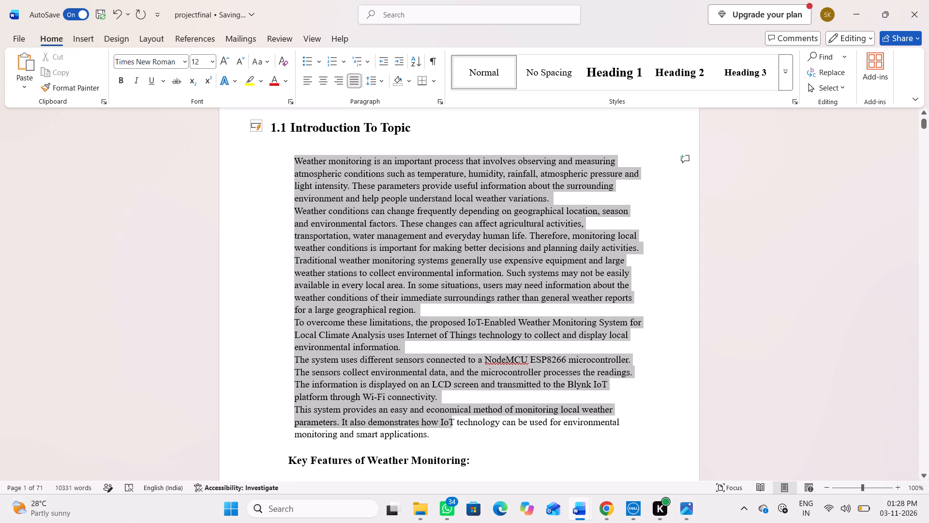
left_click_drag(448, 426, 439, 424)
left_click(382, 84)
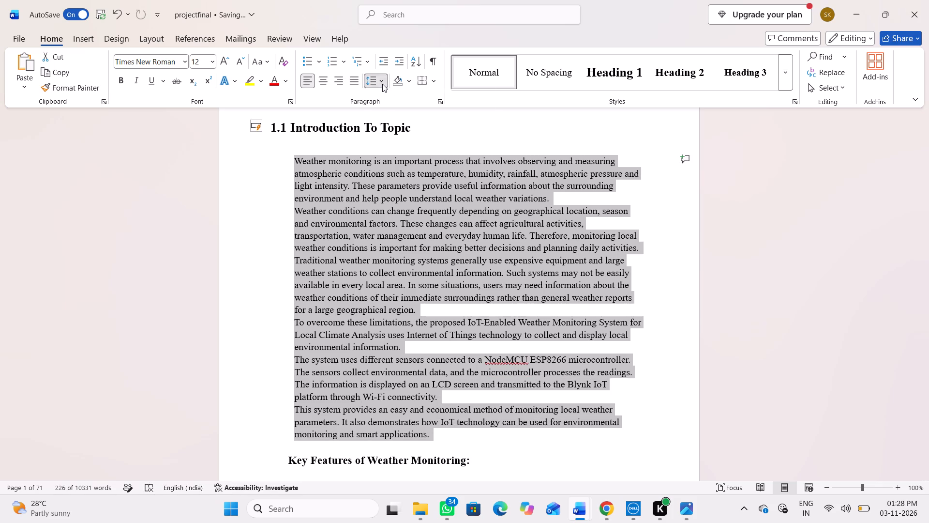
left_click(384, 129)
scroll(379, 152, "down", 5)
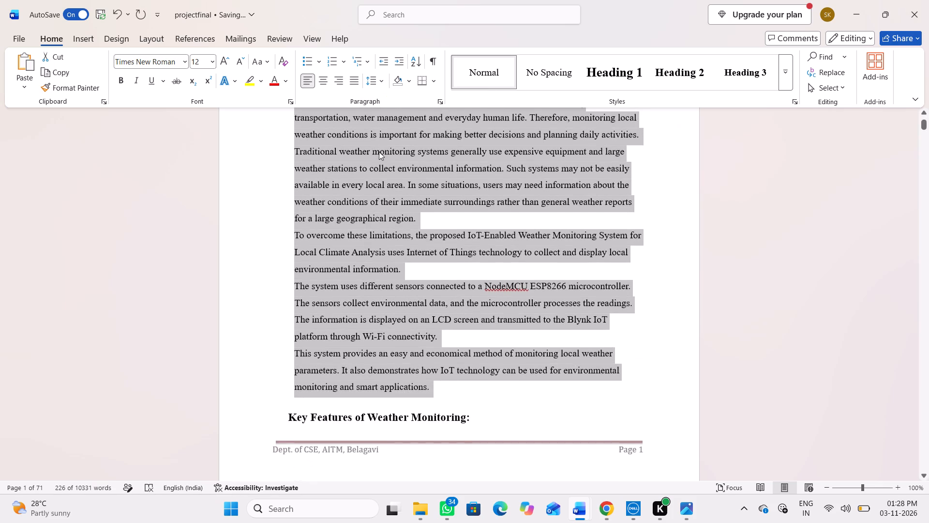
left_click(354, 81)
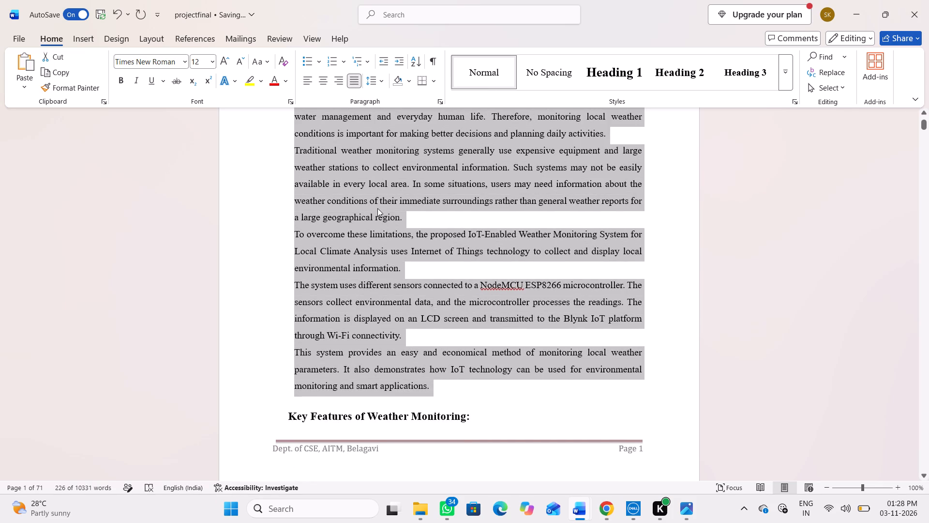
left_click(377, 208)
Remove the blank line above the "CHAPTER 1 INTRODUCTION" heading on the first page.
scroll(456, 223, "down", 5)
scroll(456, 223, "up", 14)
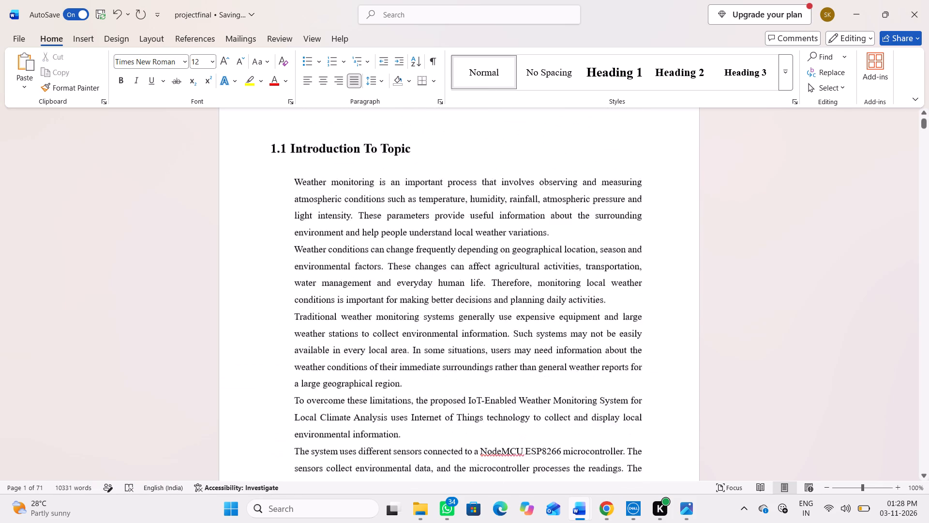
scroll(436, 202, "up", 6)
scroll(436, 202, "down", 15)
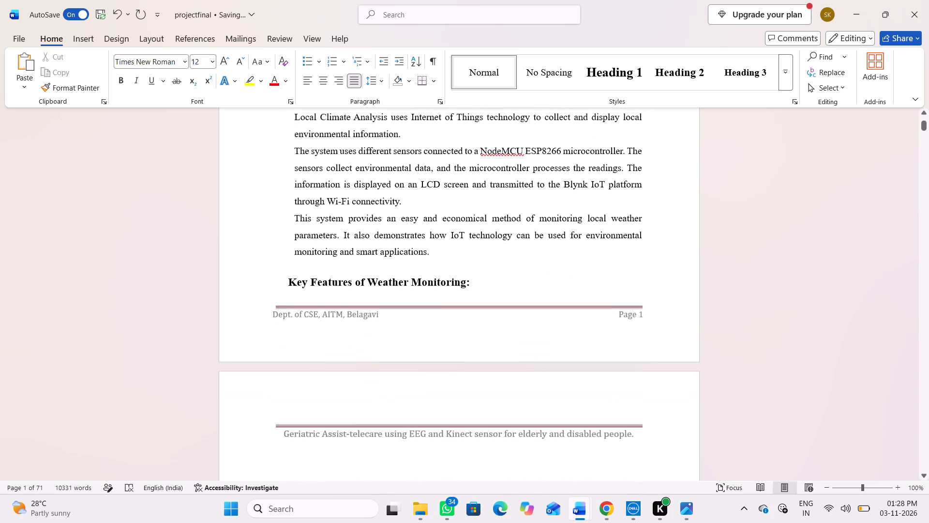
left_click(284, 277)
scroll(284, 272, "up", 12)
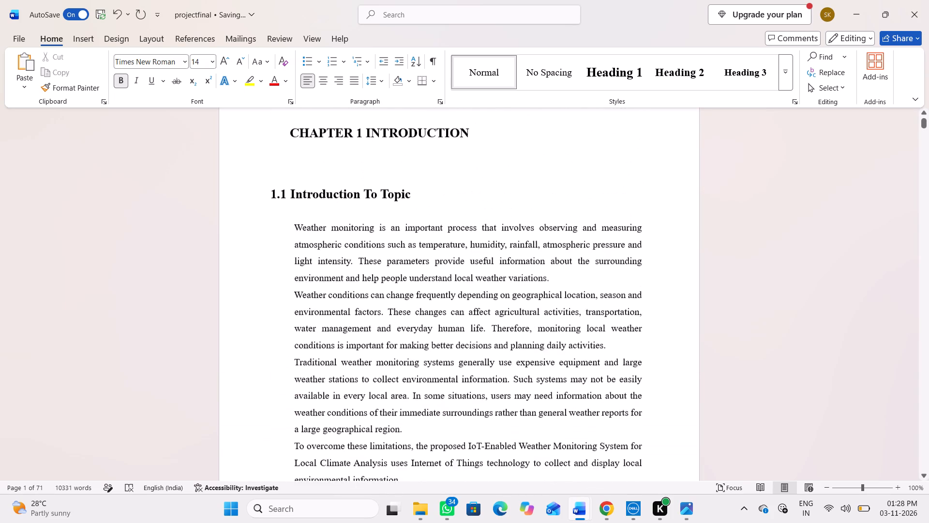
scroll(287, 256, "up", 4)
left_click(292, 204)
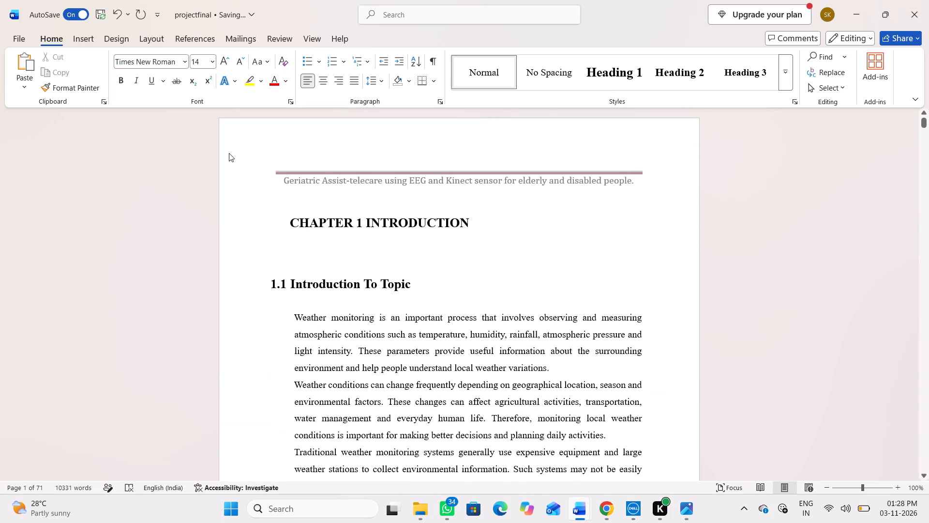
key("BackSpace")
key("BackSpace")
key("BackSpace")
key("BackSpace")
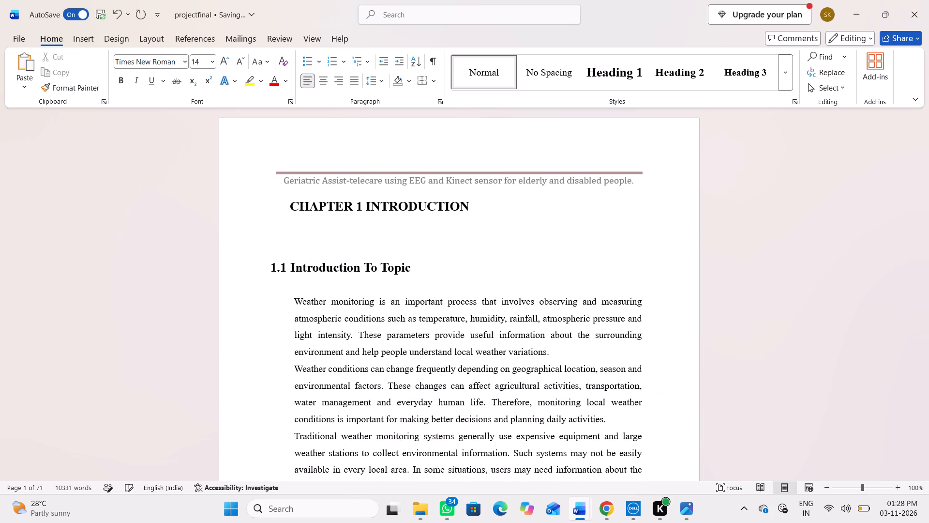
key("BackSpace")
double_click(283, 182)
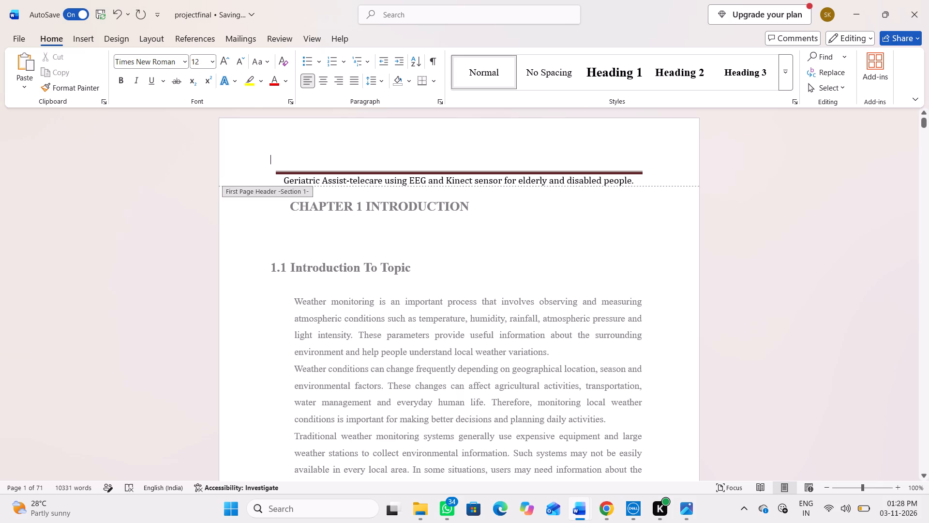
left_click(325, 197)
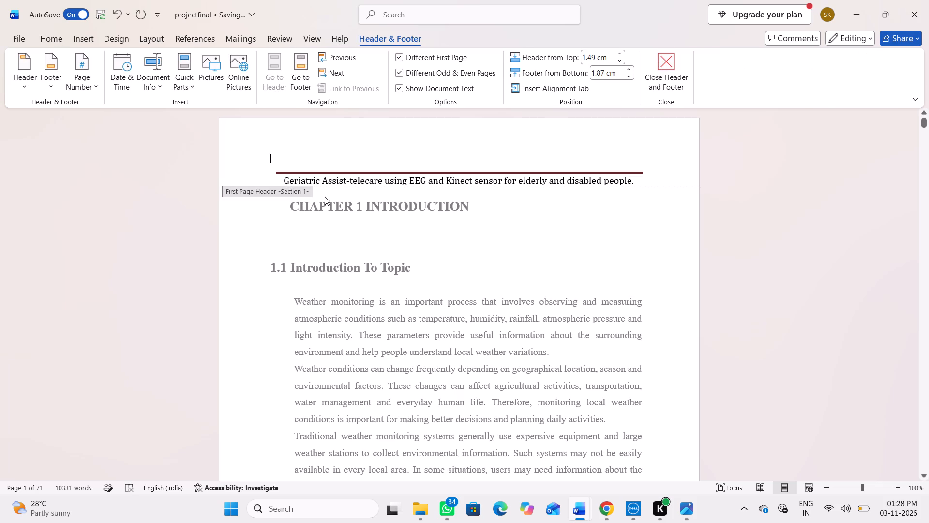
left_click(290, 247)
Delete the blank lines between the "CHAPTER 1 INTRODUCTION" and "1.1 Introduction To Topic" headings.
double_click(291, 242)
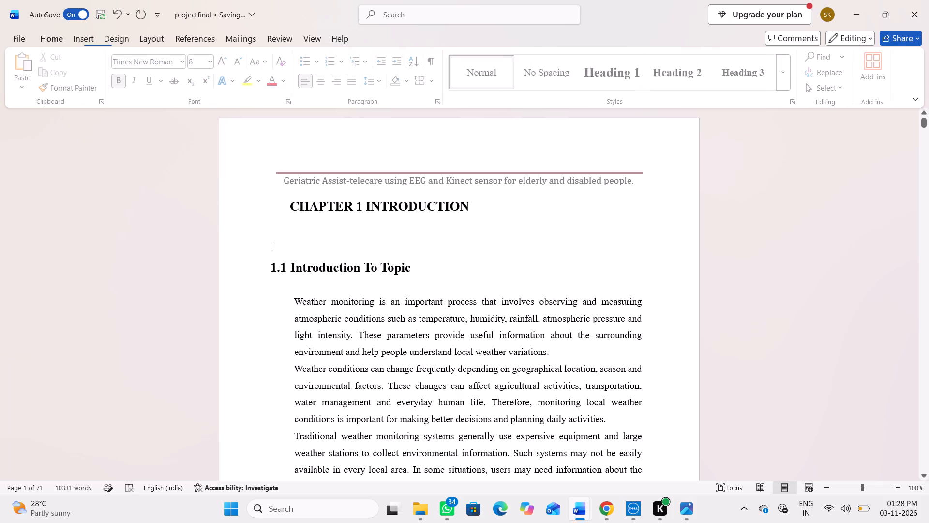
key("BackSpace")
key("BackSpace")
key("BackSpace")
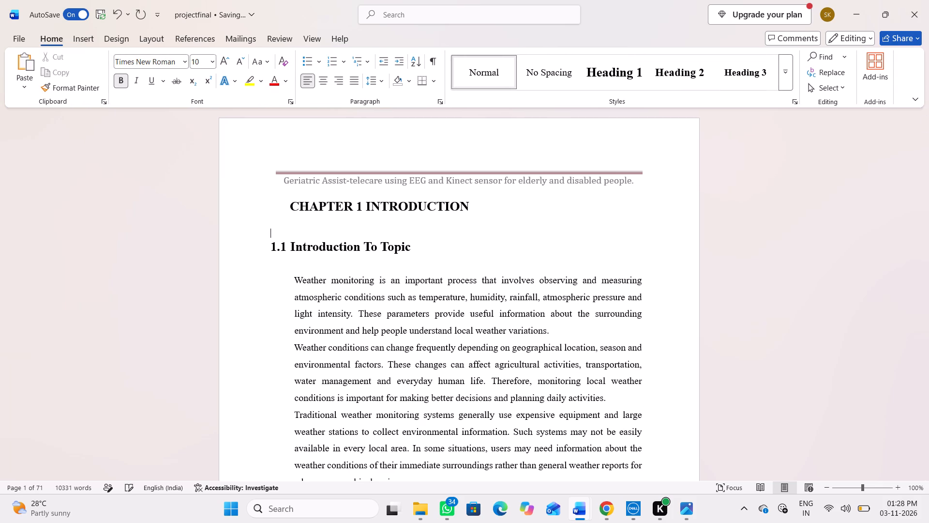
key("BackSpace")
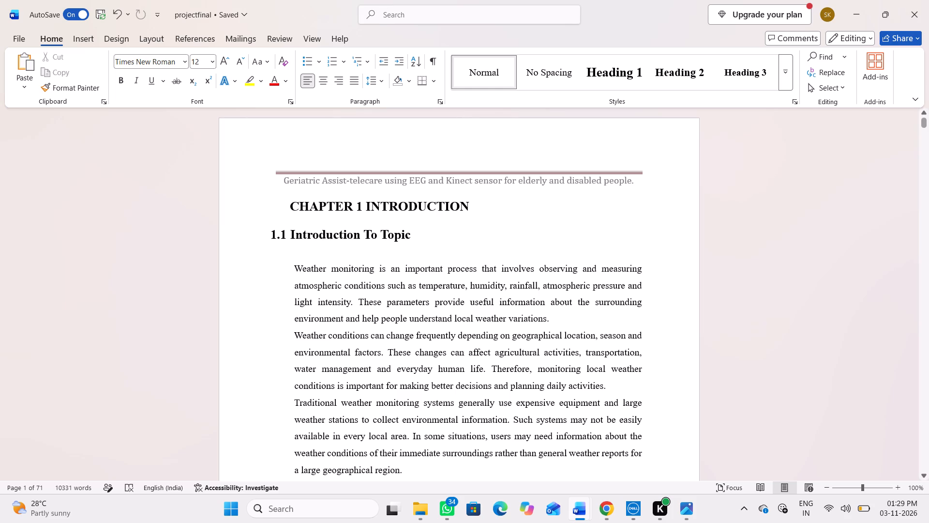
Review the layout from section 1.1 through the ten numbered features to the "Major branches of Neuroscience" list.
scroll(527, 381, "down", 3)
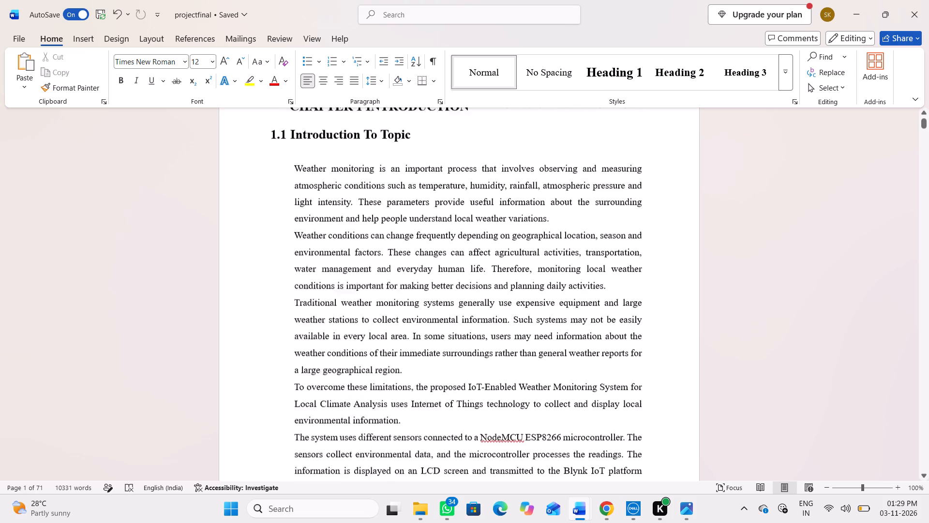
scroll(527, 381, "down", 17)
scroll(520, 375, "down", 5)
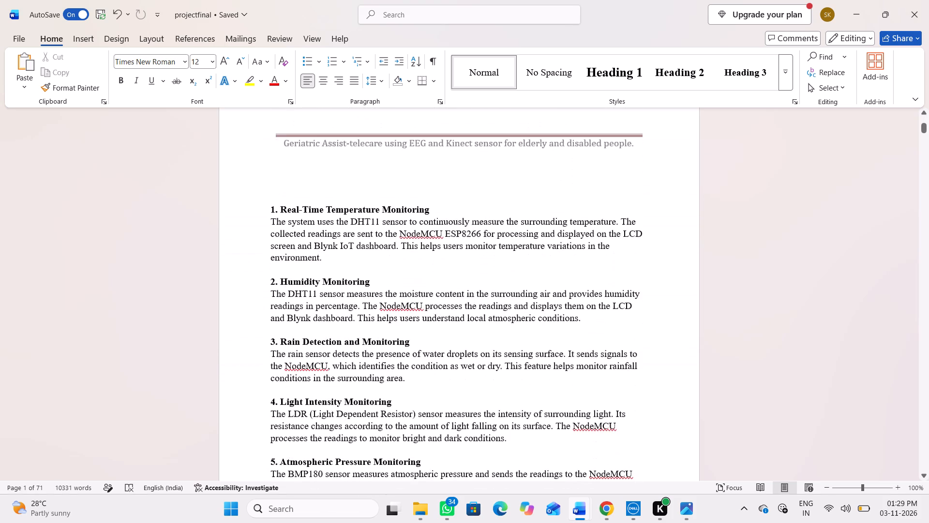
scroll(519, 374, "down", 17)
scroll(518, 374, "down", 9)
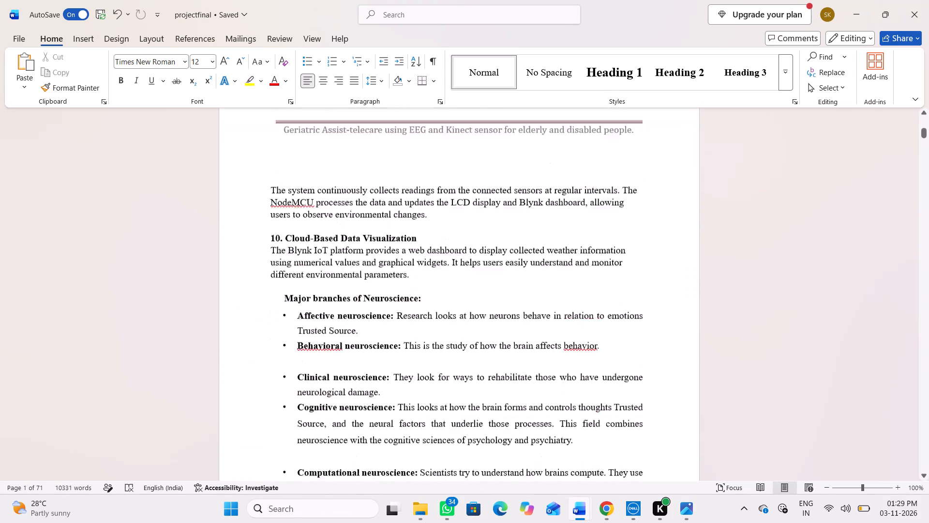
Change the "Major branches of Neuroscience:" heading to "Major branches of Weather Monitoring System:".
scroll(518, 374, "down", 2)
scroll(409, 357, "up", 1)
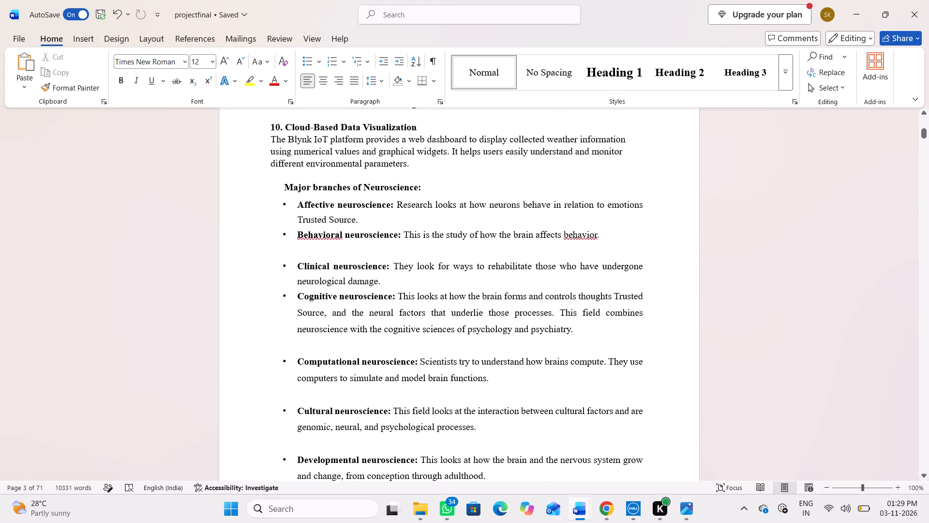
scroll(409, 357, "up", 2)
scroll(409, 357, "down", 3)
left_click(418, 187)
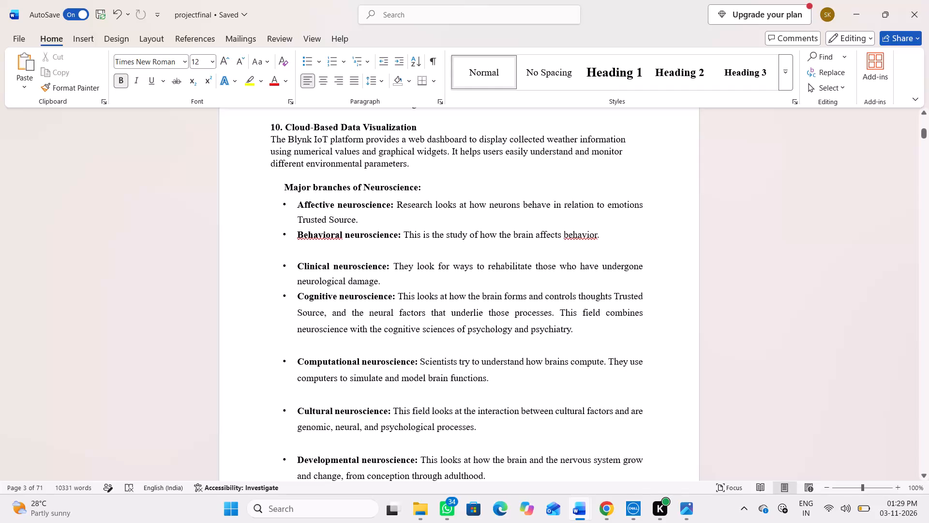
left_click(436, 191)
left_click(417, 190)
key("BackSpace")
key("BackSpace")
key("BackSpace")
key("BackSpace")
key("BackSpace")
key("BackSpace")
key("BackSpace")
key("BackSpace")
key("BackSpace")
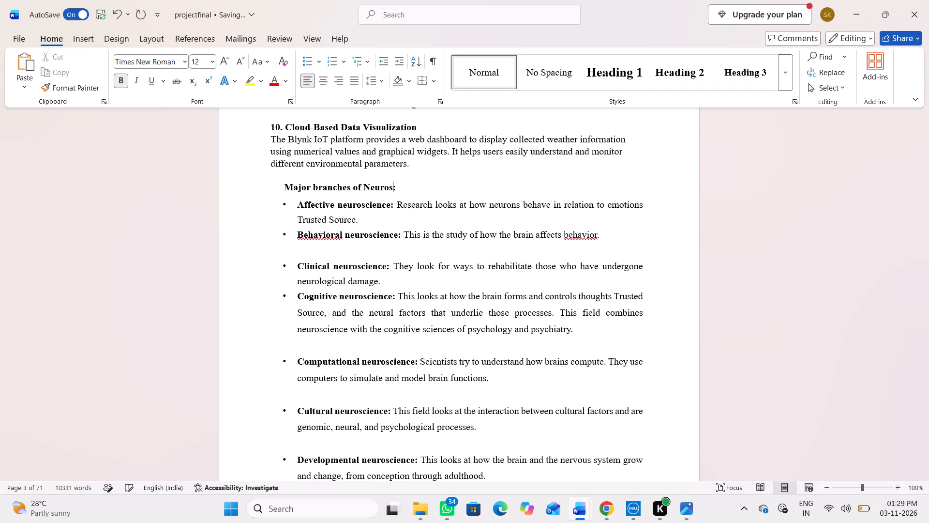
key("BackSpace")
key("BackSpace")
key("BackSpace")
key("BackSpace")
key("BackSpace")
type("r")
key("space")
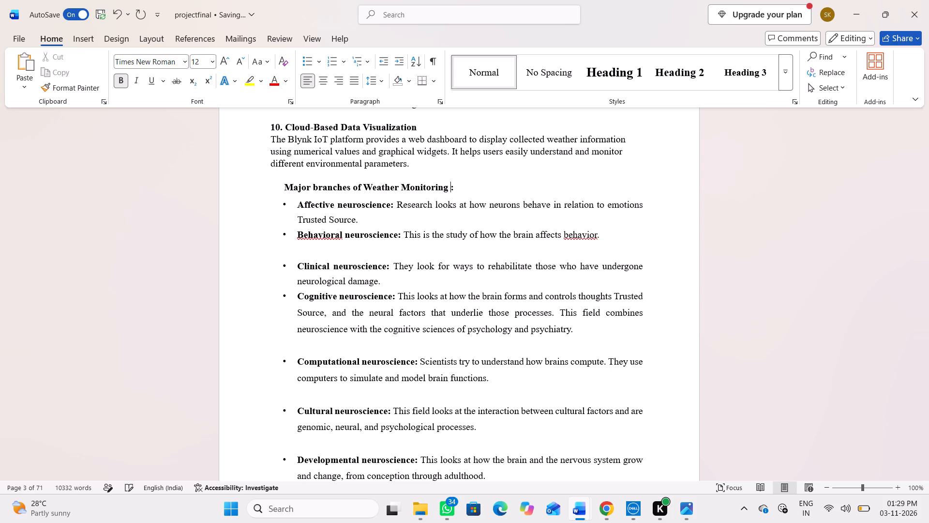
type("ystem")
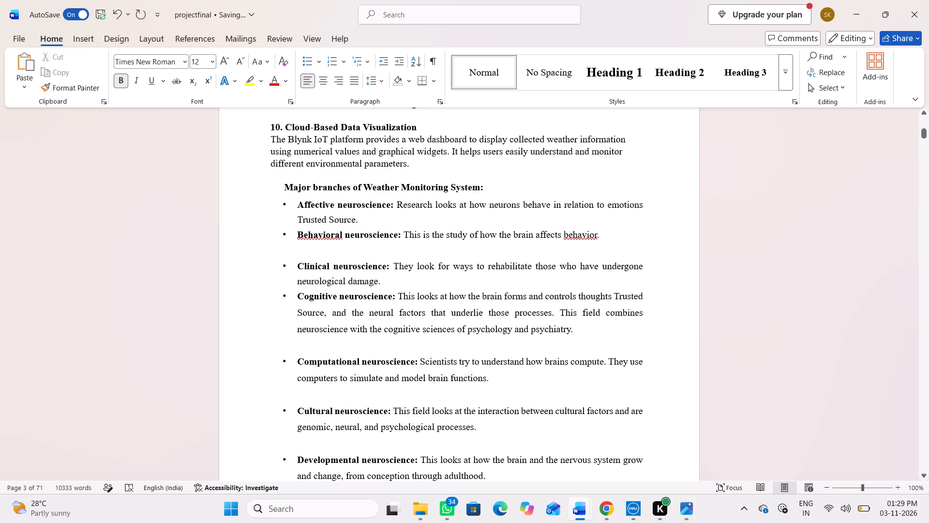
Replace the neuroscience branch bullets, from Affective neuroscience through Neuroimaging, with the copied list of weather monitoring modules.
left_click_drag(300, 206, 409, 378)
scroll(408, 395, "down", 13)
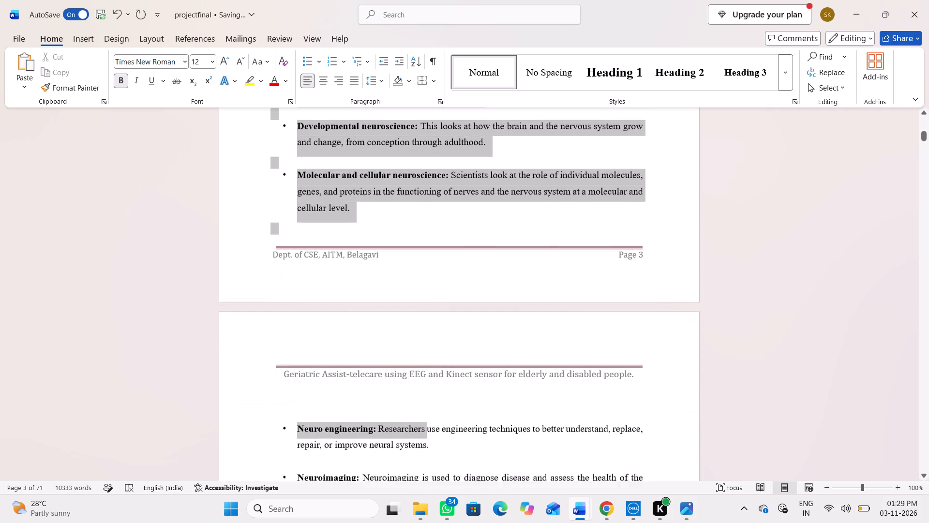
scroll(409, 378, "down", 2)
left_click_drag(409, 378, 408, 372)
scroll(409, 378, "down", 1)
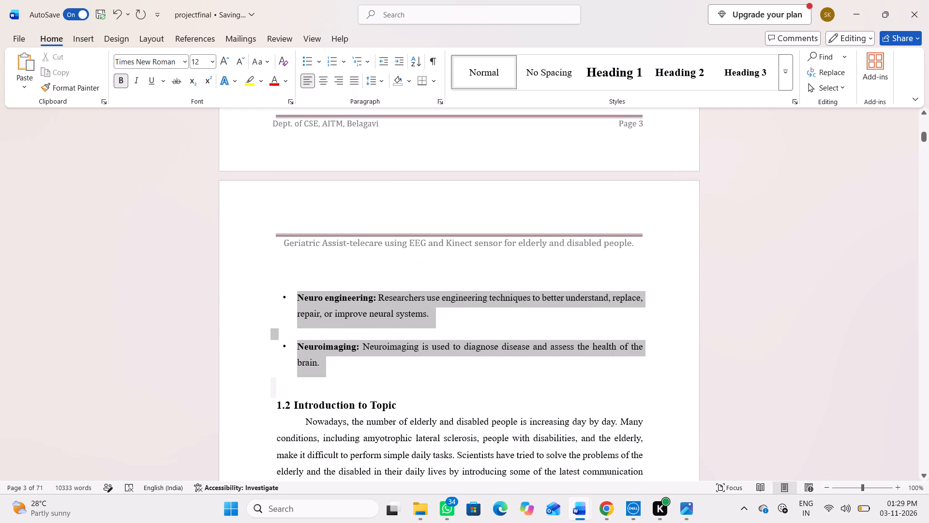
key("BackSpace")
key("ctrl+v")
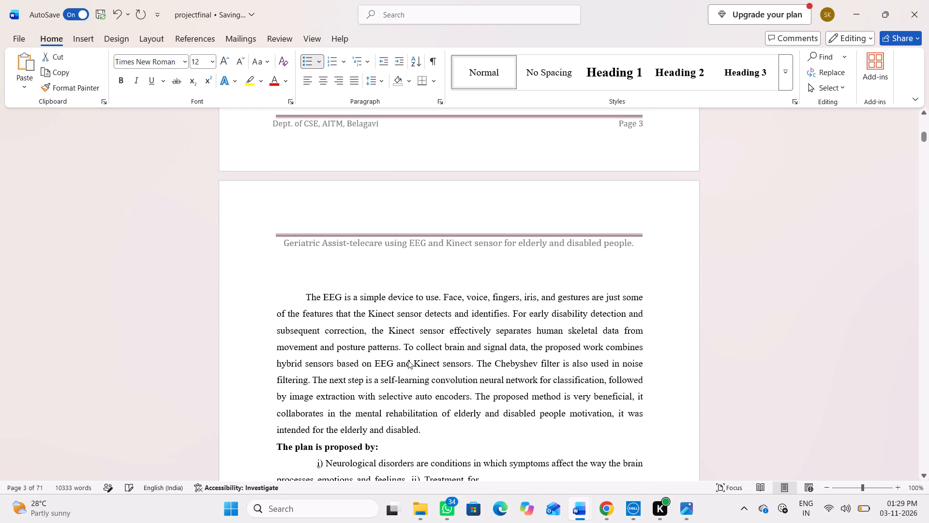
key("ctrl+v")
Delete the duplicate copy of the module list, from its repeated introductory sentence through the second Power Supply Module item.
scroll(321, 338, "up", 3)
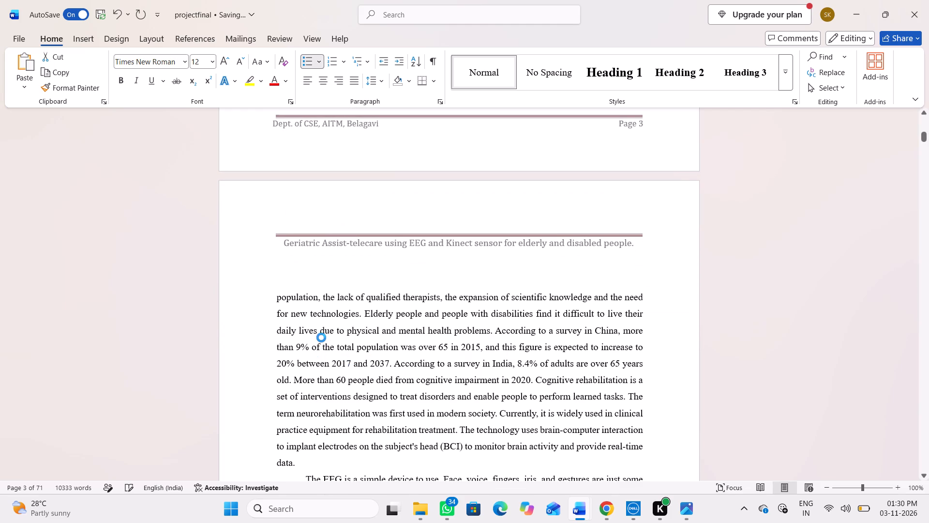
scroll(321, 338, "up", 1)
scroll(443, 423, "up", 8)
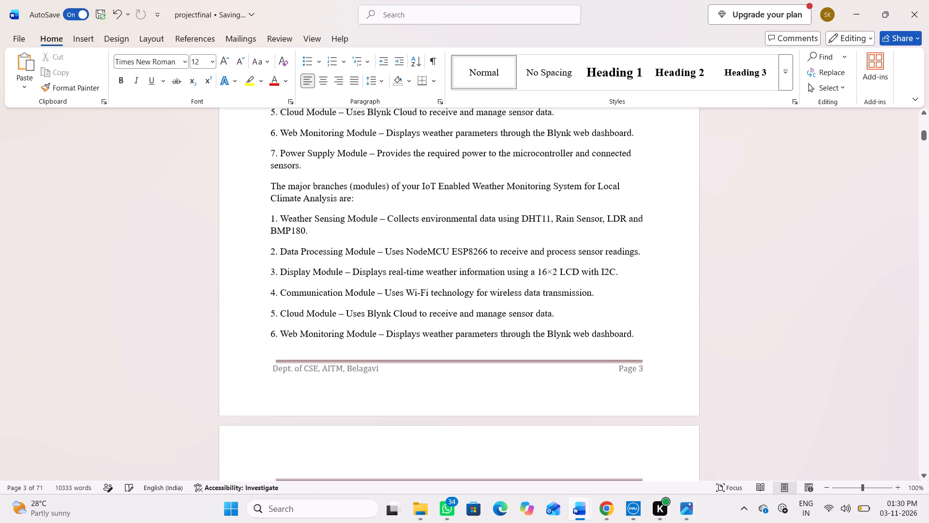
scroll(443, 422, "up", 5)
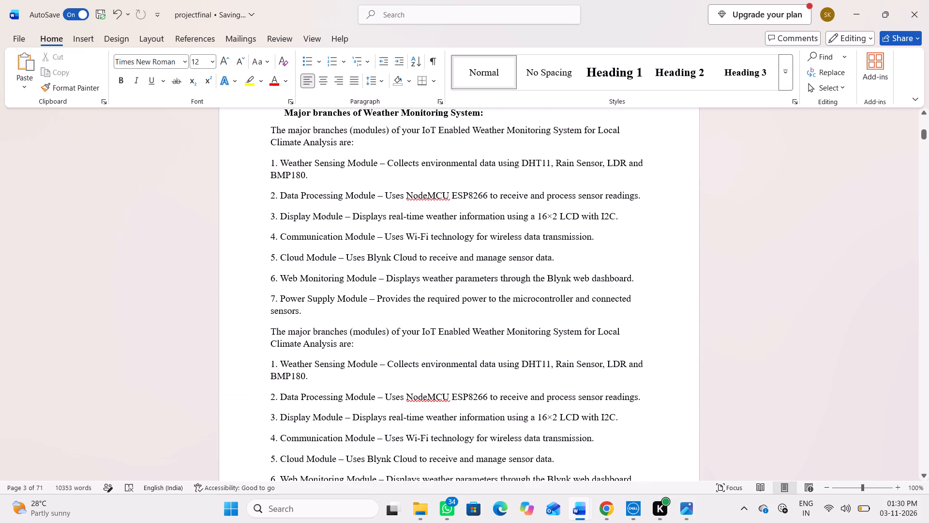
scroll(347, 345, "up", 4)
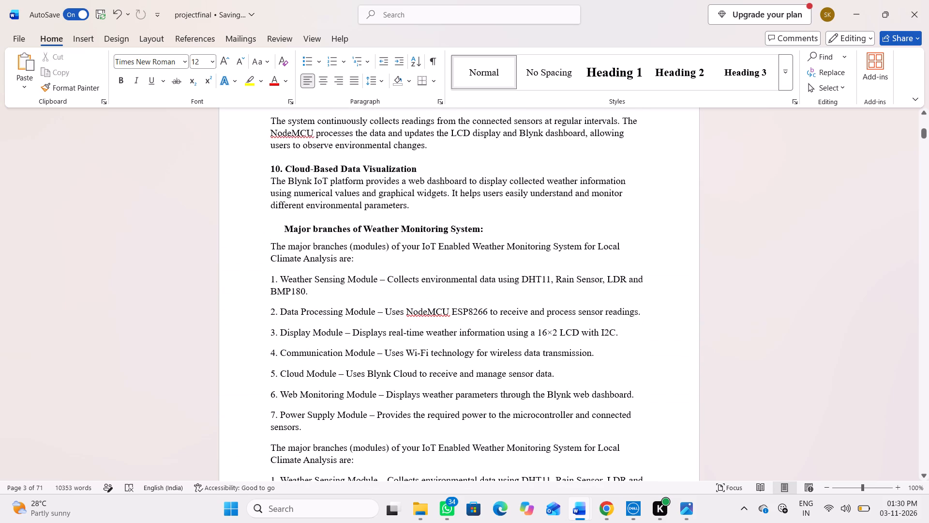
scroll(381, 305, "down", 3)
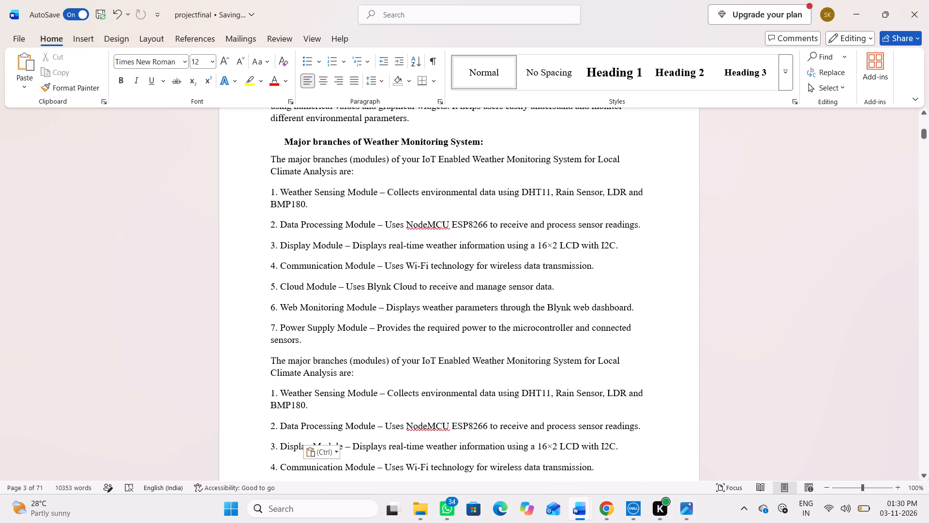
scroll(381, 305, "down", 3)
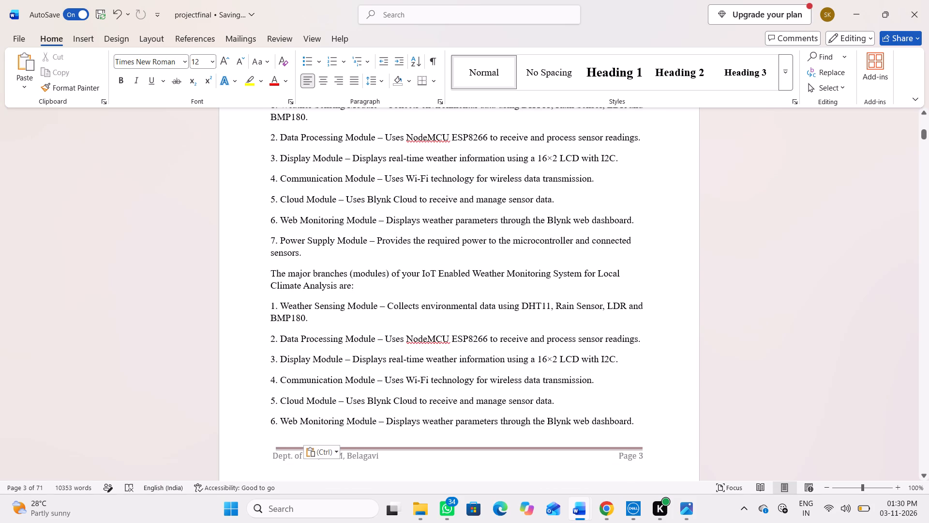
scroll(381, 305, "down", 1)
scroll(349, 292, "up", 3)
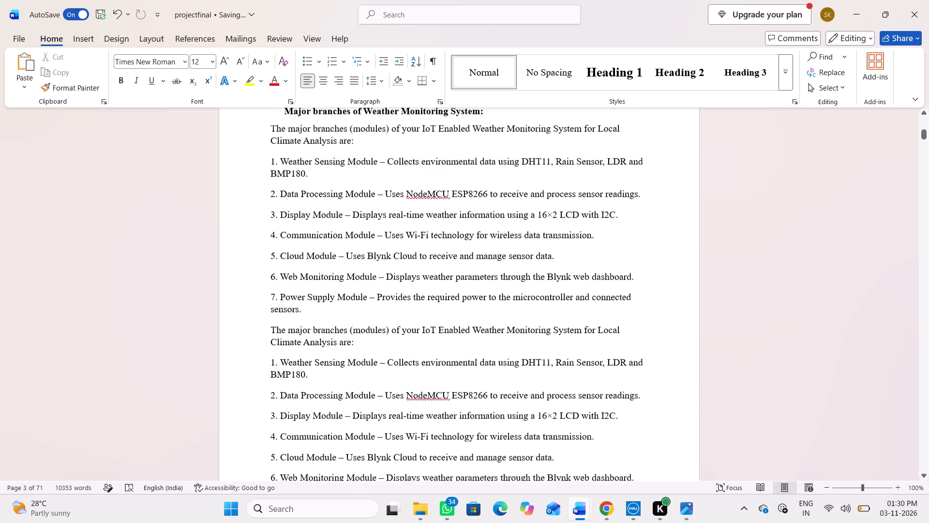
scroll(349, 292, "down", 3)
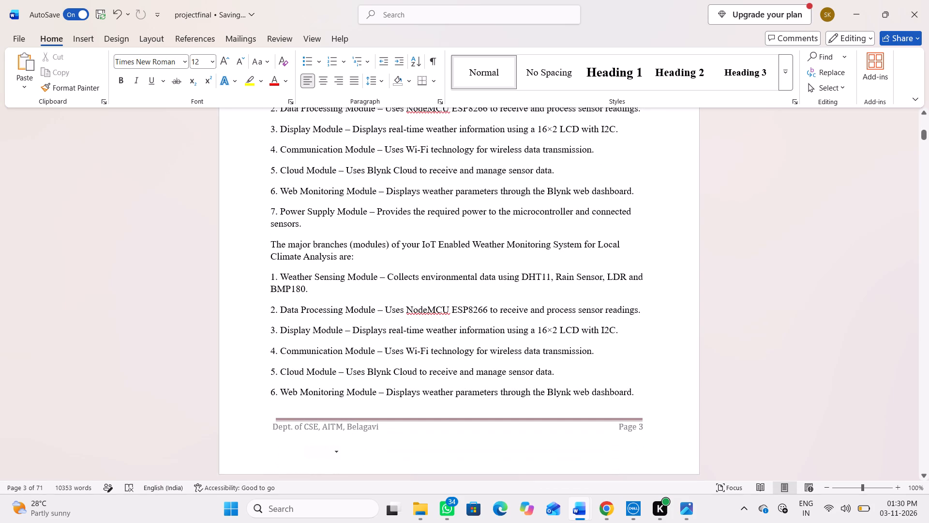
left_click_drag(269, 243, 383, 334)
scroll(378, 322, "down", 8)
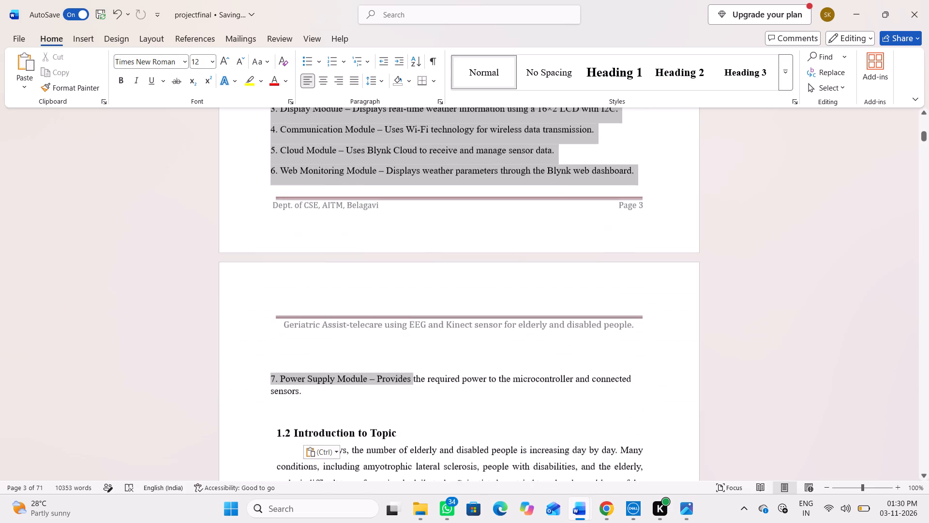
left_click_drag(383, 334, 381, 350)
scroll(383, 334, "down", 1)
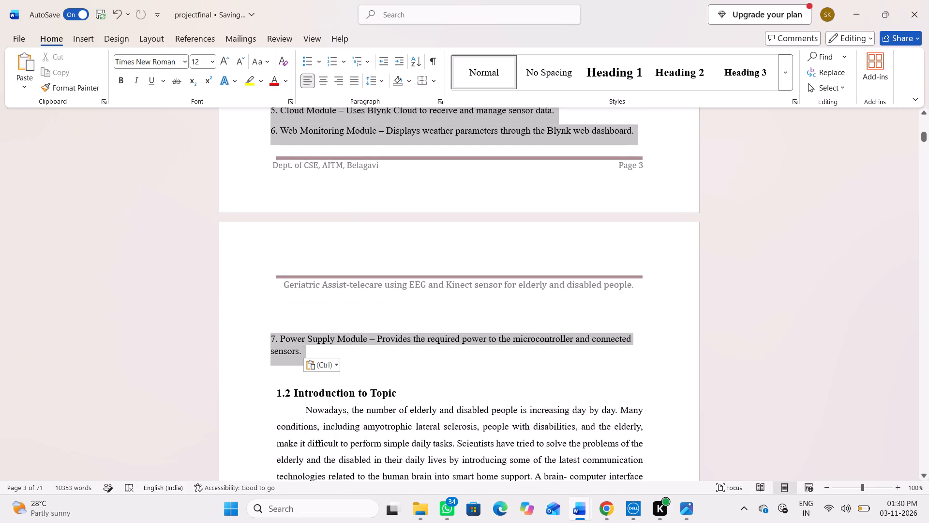
left_click_drag(381, 350, 381, 350)
key("BackSpace")
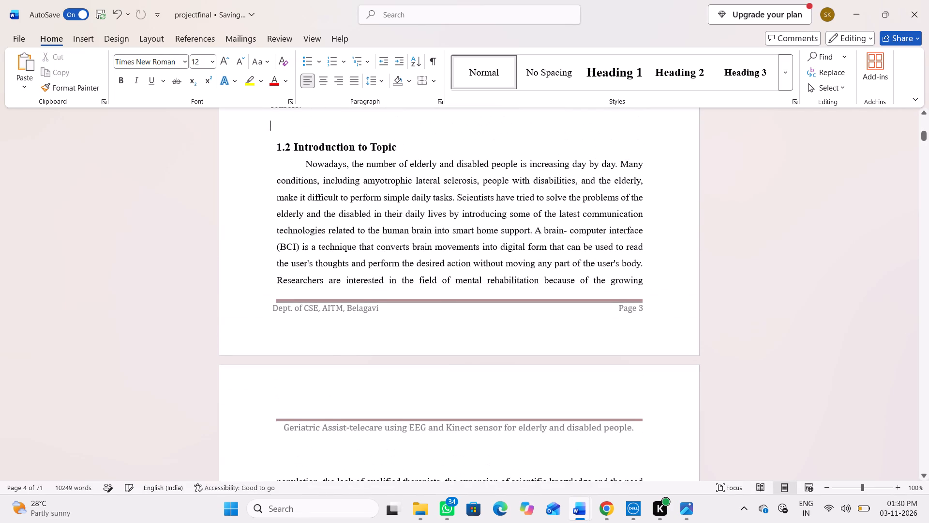
Remove the indent before the "Major branches of Weather Monitoring System:" heading so it lines up with the text below.
scroll(405, 279, "up", 5)
scroll(302, 307, "up", 7)
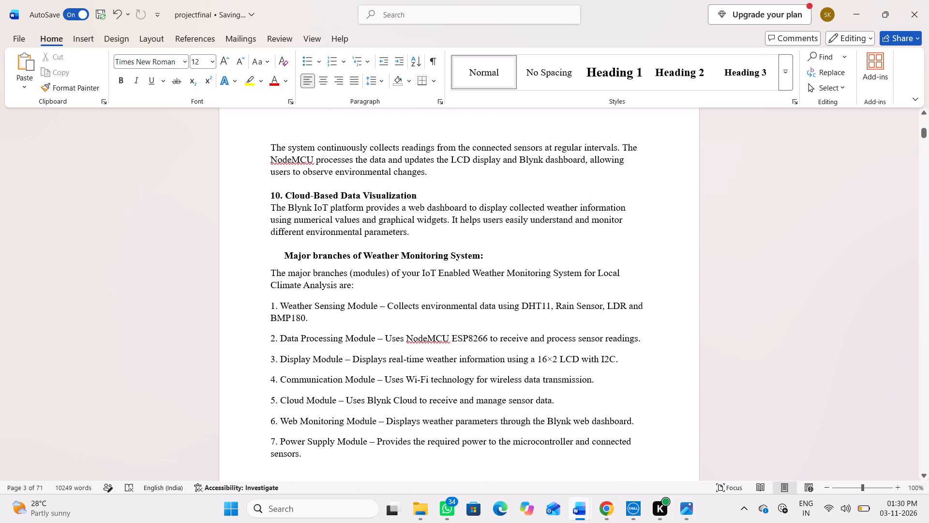
left_click(282, 254)
key("BackSpace")
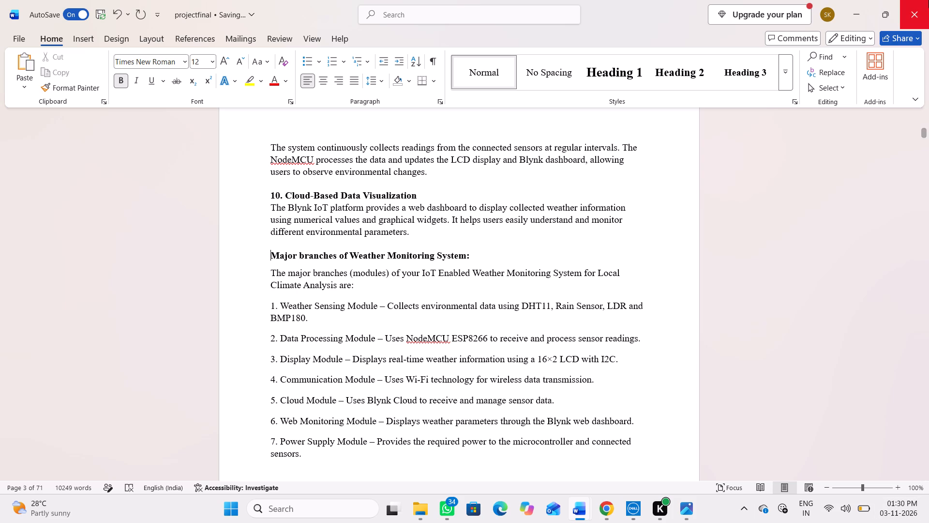
Save the report.
key("ctrl+s")
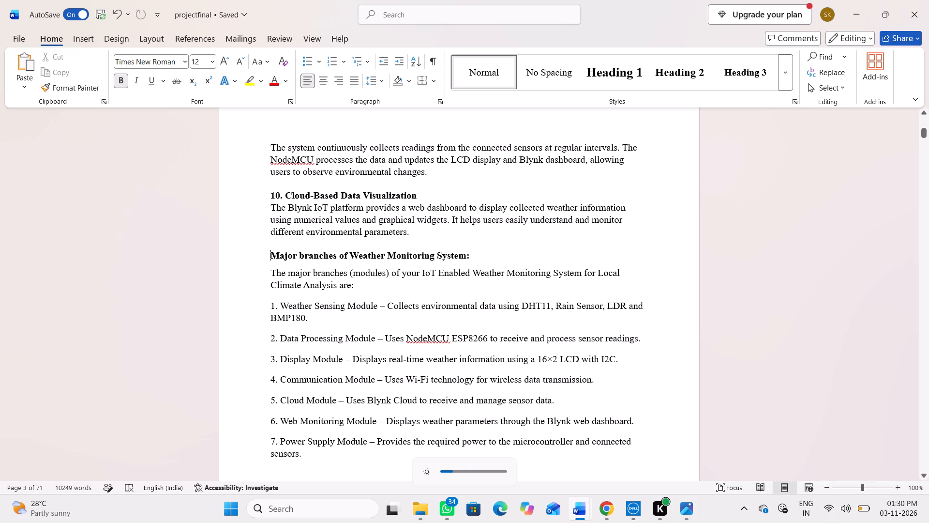
Shorten the section 1.1 heading in Chapter 1 so it reads only "Introduction".
scroll(432, 231, "down", 8)
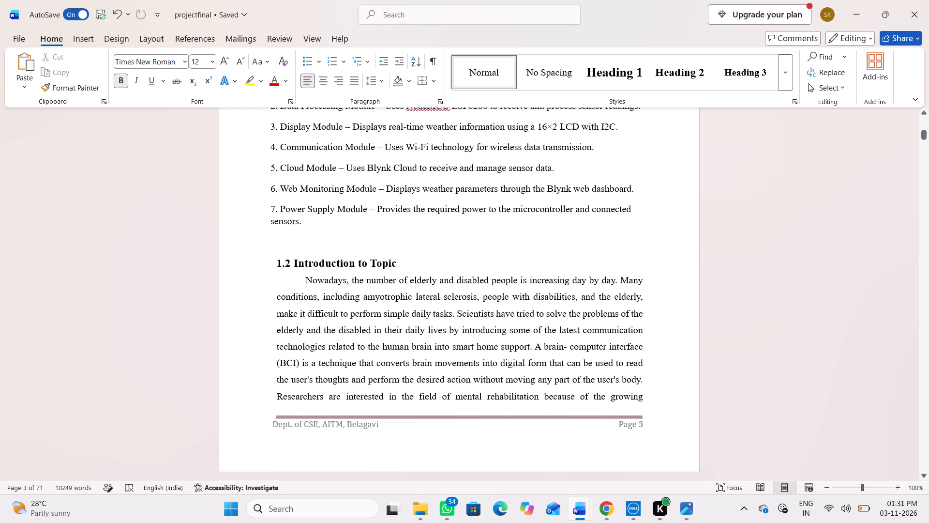
scroll(431, 232, "down", 2)
scroll(431, 232, "up", 20)
scroll(431, 232, "up", 8)
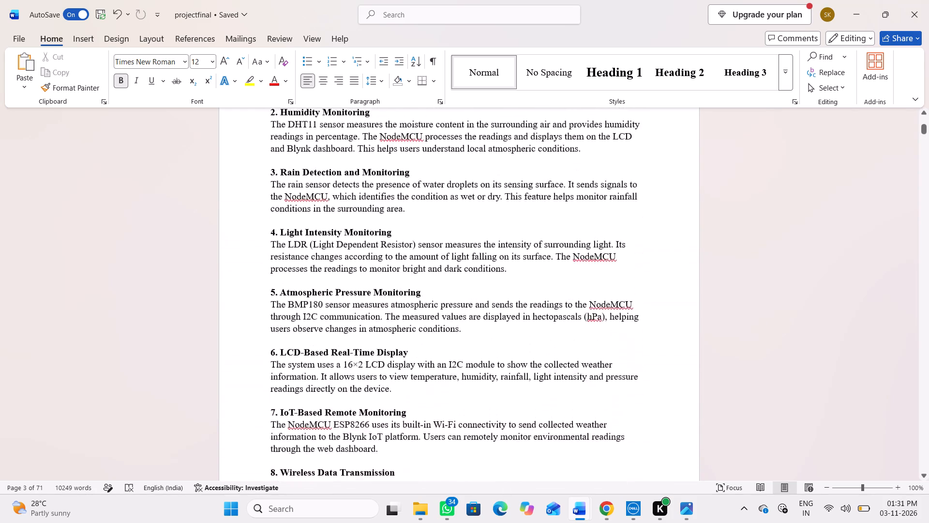
scroll(430, 232, "up", 20)
scroll(430, 232, "up", 18)
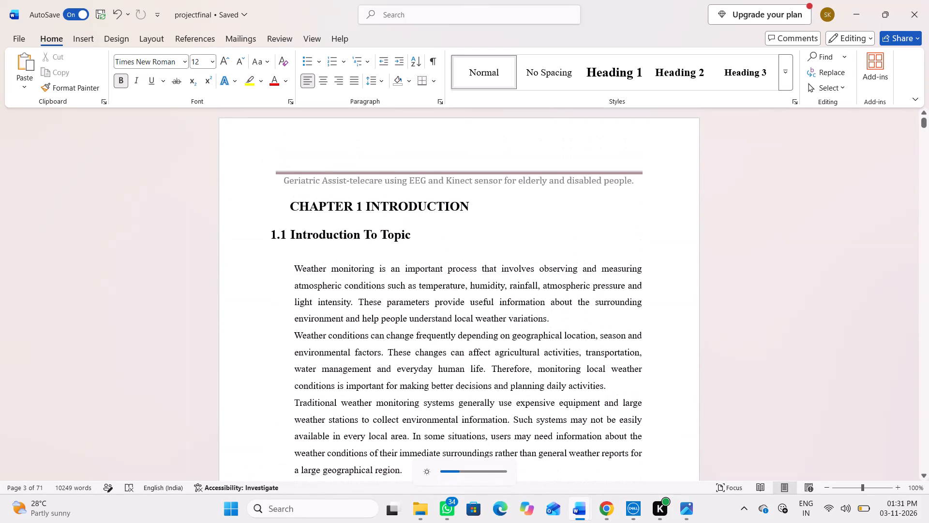
scroll(429, 219, "down", 4)
scroll(429, 219, "up", 3)
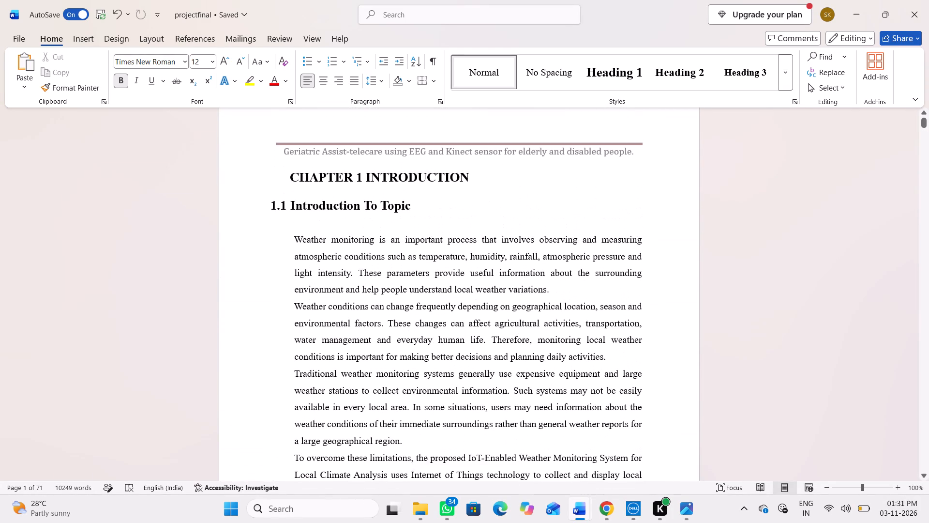
scroll(429, 219, "down", 3)
scroll(429, 219, "up", 4)
left_click(429, 232)
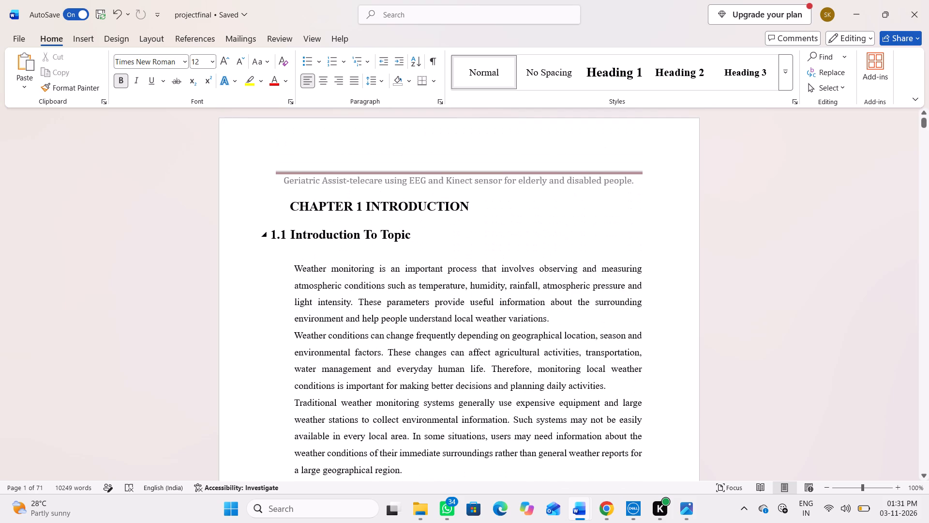
key("BackSpace")
key("BackSpace")
key("BackSpace")
key("BackSpace")
key("BackSpace")
key("BackSpace")
key("BackSpace")
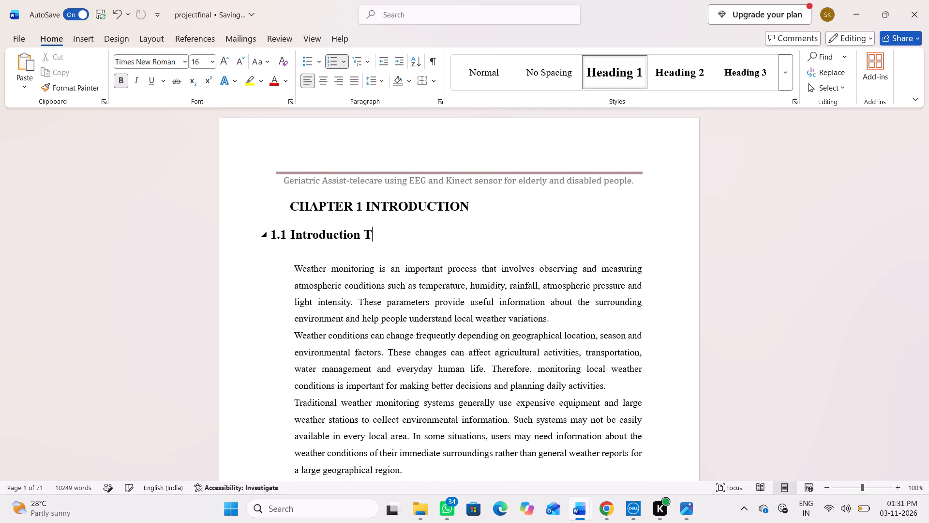
key("BackSpace")
key("BackSpace")
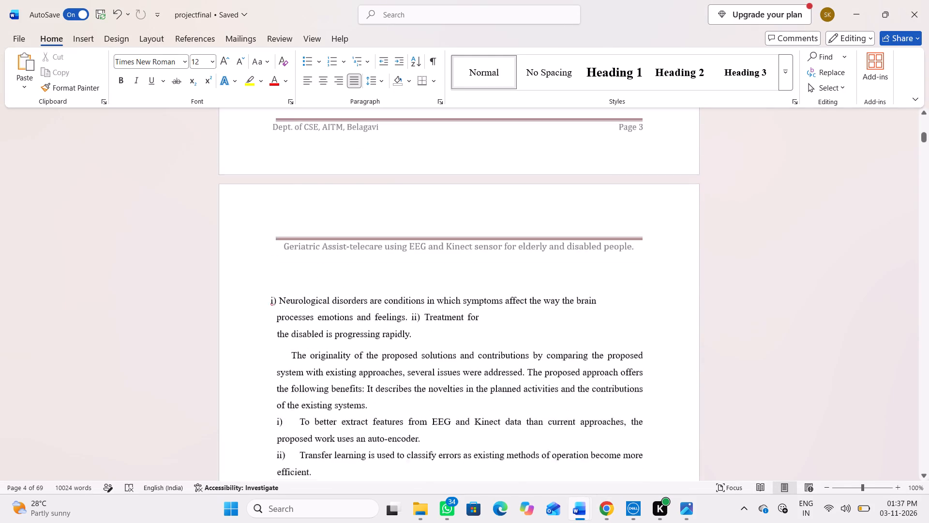
Replace the old neurological disorders, numbered EEG/Kinect points and closing paragraph on page 4 with the copied Proposed Plan text.
scroll(426, 333, "down", 2)
scroll(430, 373, "down", 4)
scroll(430, 368, "up", 3)
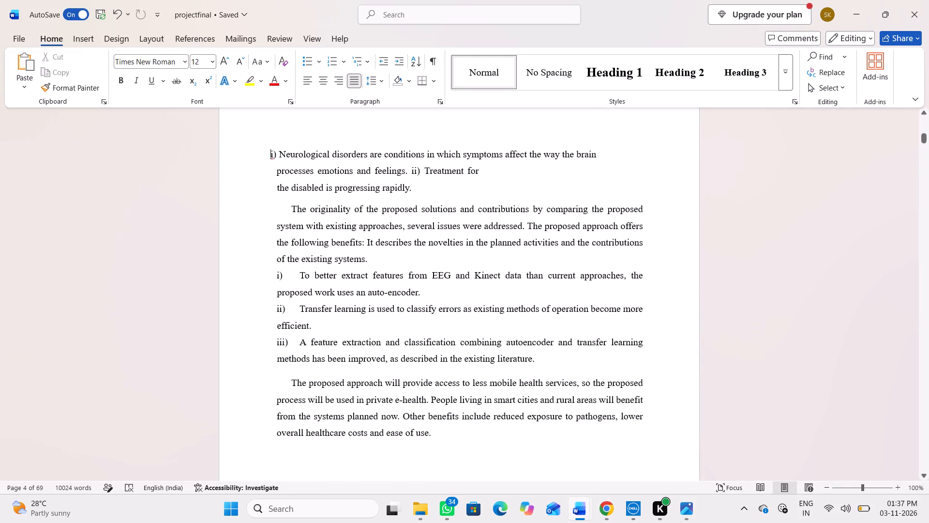
left_click_drag(270, 151, 431, 438)
key("BackSpace")
key("ctrl+v")
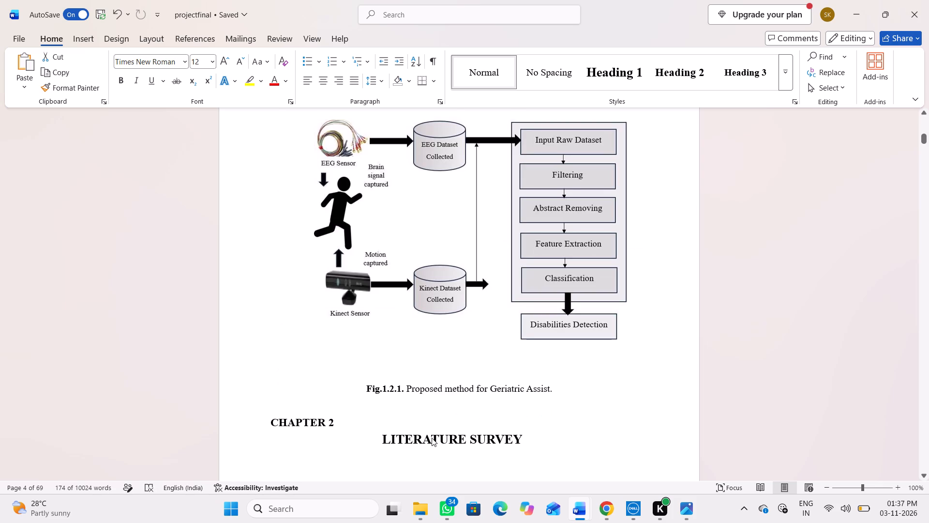
scroll(426, 433, "up", 11)
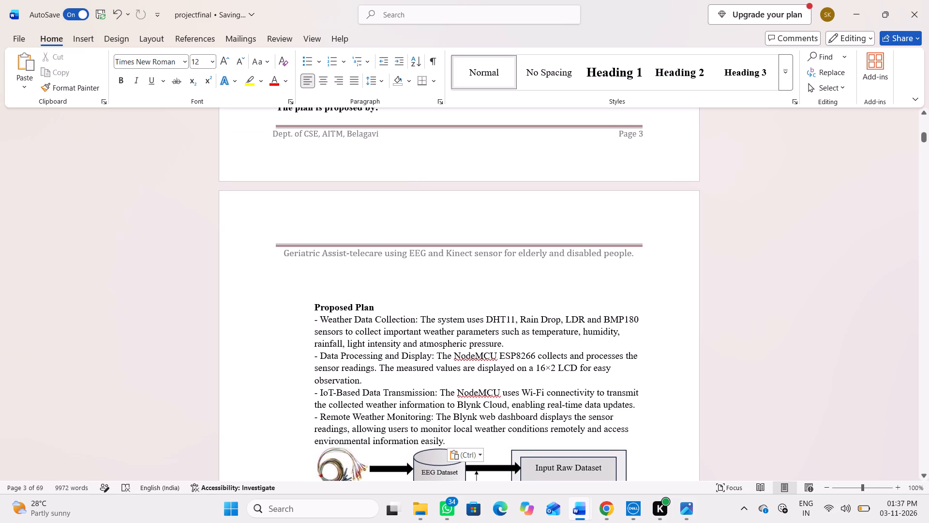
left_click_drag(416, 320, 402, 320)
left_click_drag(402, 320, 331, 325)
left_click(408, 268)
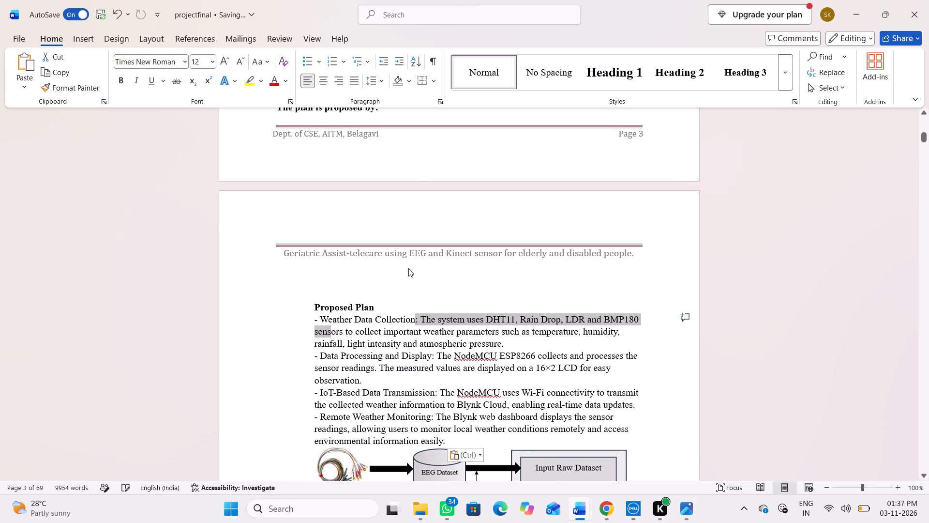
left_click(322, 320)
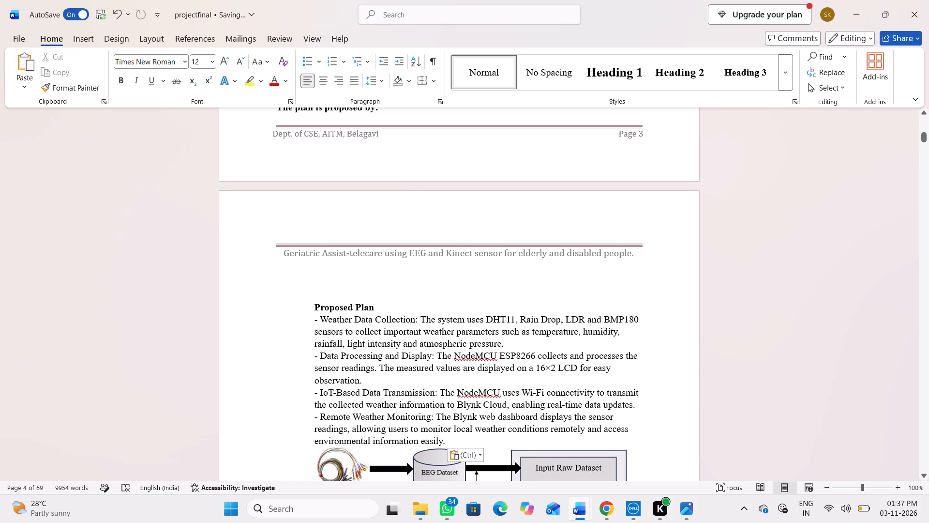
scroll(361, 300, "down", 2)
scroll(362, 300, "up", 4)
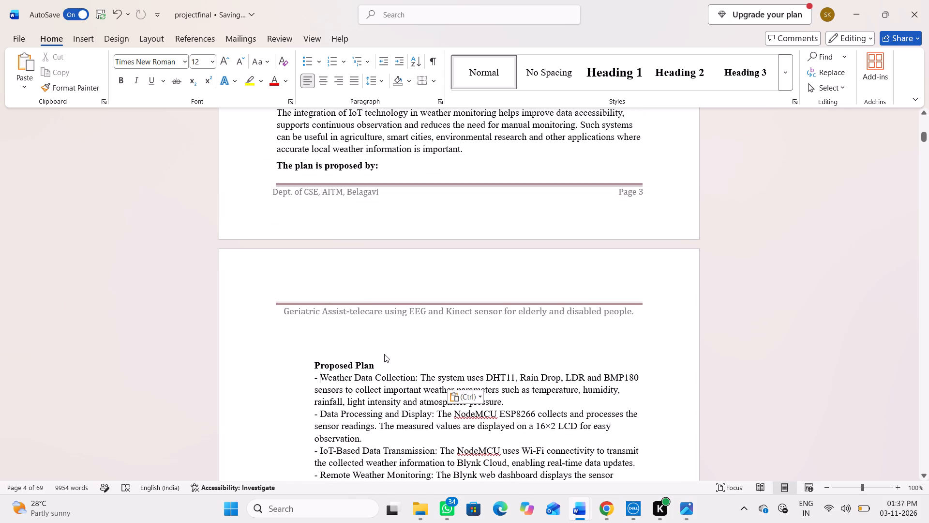
Delete the pasted "Proposed Plan" heading and its line, ending the preceding heading as "The plan is proposed by:".
left_click(387, 355)
left_click(381, 366)
key("BackSpace")
key("BackSpace")
key("BackSpace")
key("BackSpace")
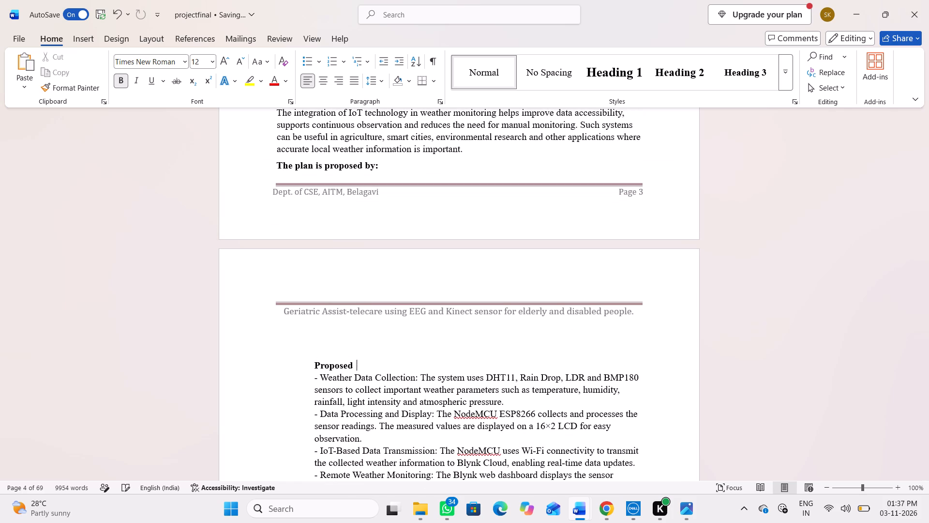
key("BackSpace")
key("BackSpace")
key("BackSpace")
key("BackSpace")
key("BackSpace")
key("BackSpace")
key("BackSpace")
key("BackSpace")
key("BackSpace")
key("BackSpace")
key("BackSpace")
key("BackSpace")
key("BackSpace")
key("BackSpace")
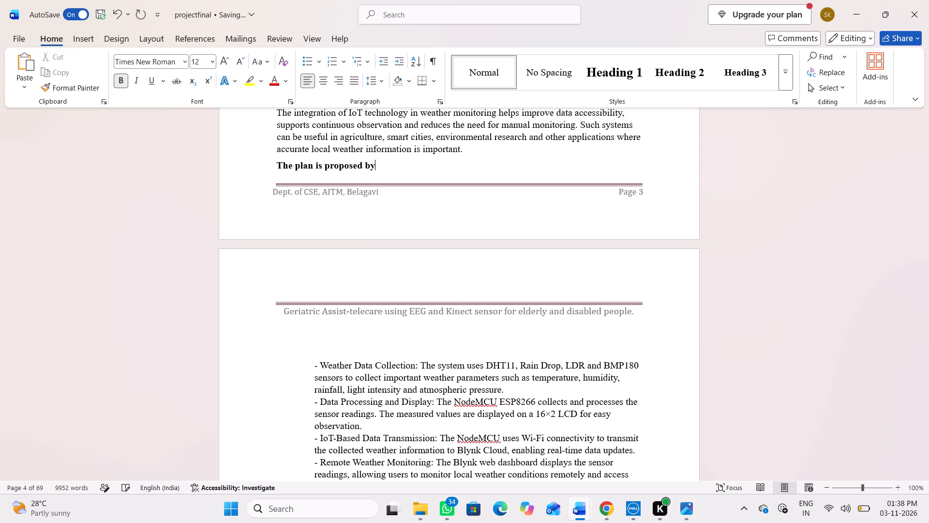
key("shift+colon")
Replace the leading dashes of the Weather Data Collection and Data Processing and Display points with i) and ii).
scroll(478, 302, "down", 6)
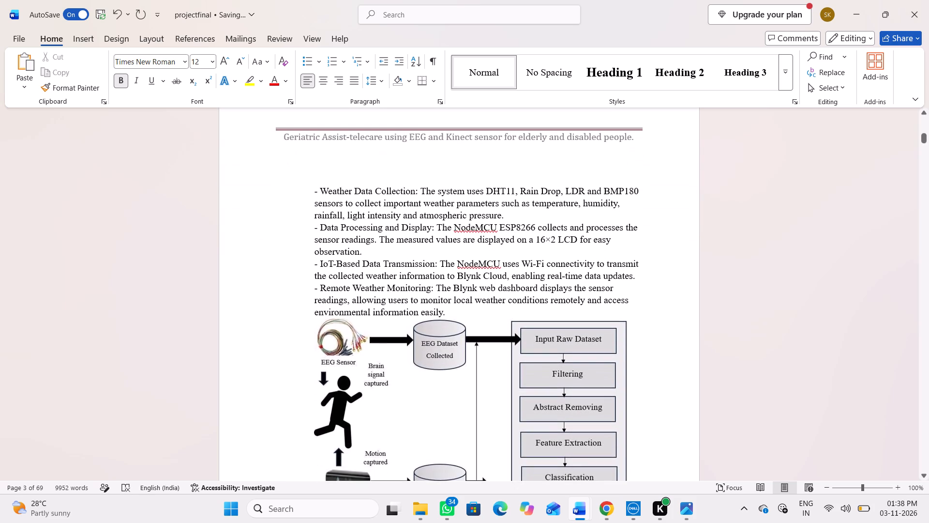
left_click(319, 191)
key("BackSpace")
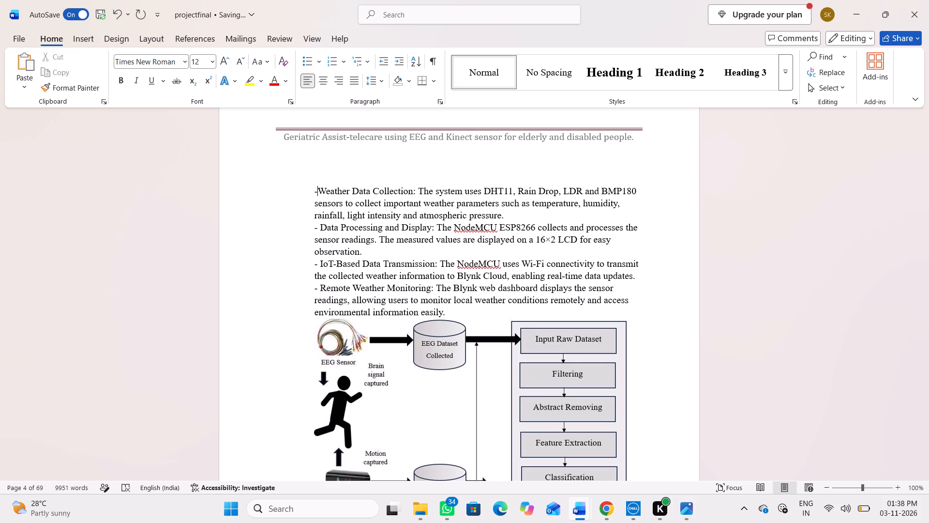
key("i")
key("BackSpace")
key("BackSpace")
key("i")
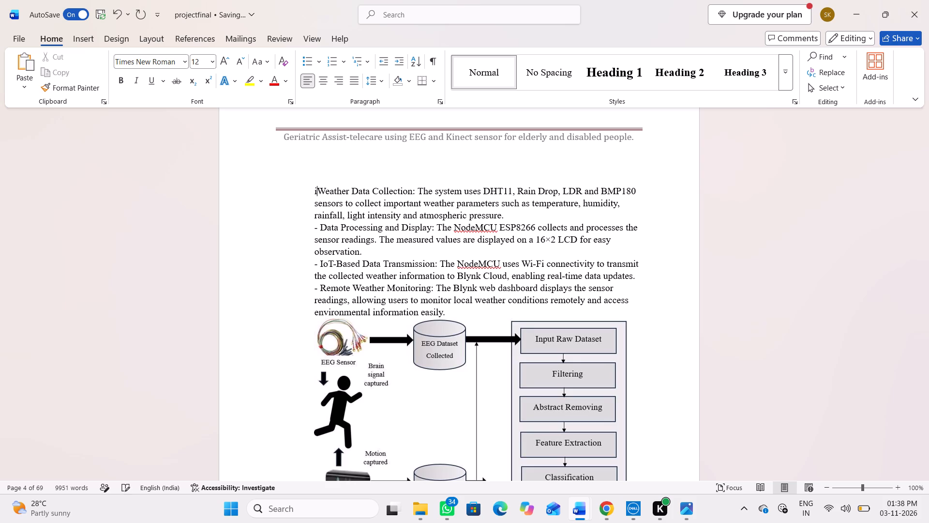
key("shift+parenright")
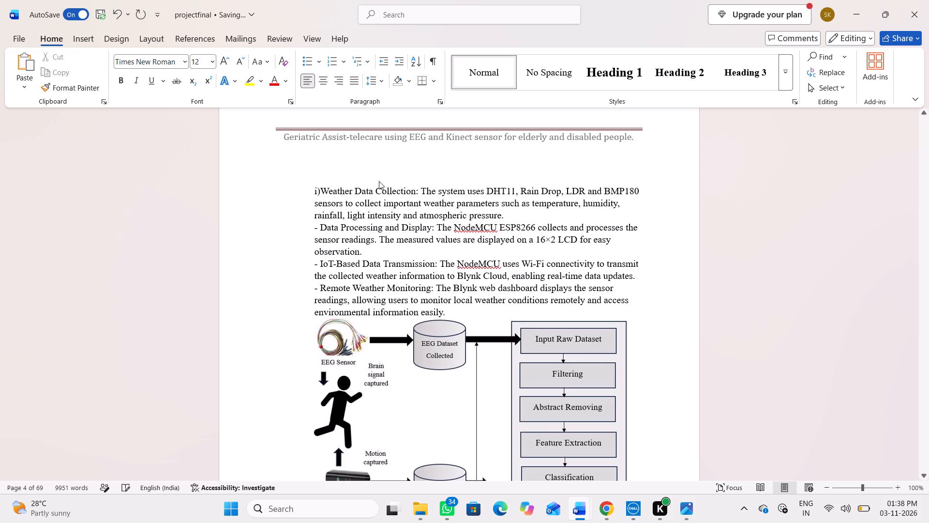
left_click(318, 223)
key("BackSpace")
type("ii")
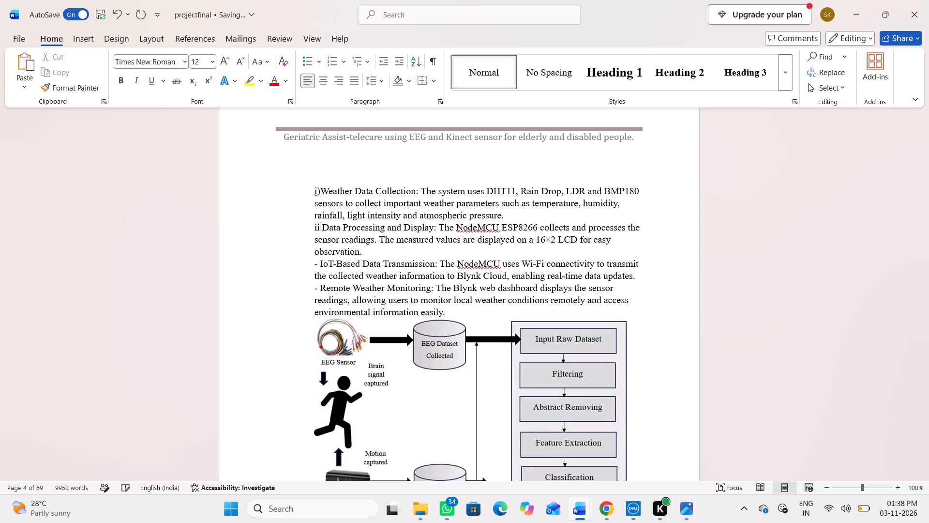
key("shift+parenright")
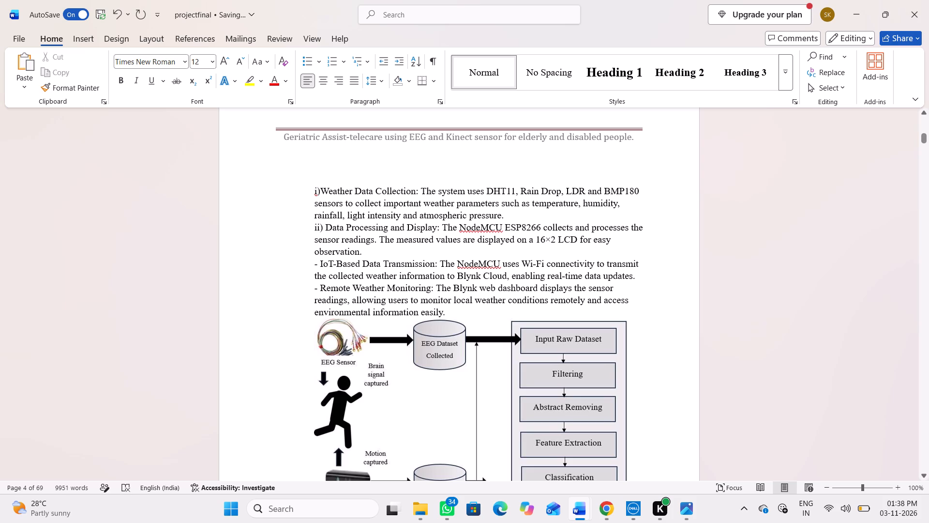
Replace the leading dashes of the IoT-Based Data Transmission and Remote Weather Monitoring points with iii) and iv).
left_click(316, 261)
key("BackSpace")
type("iii")
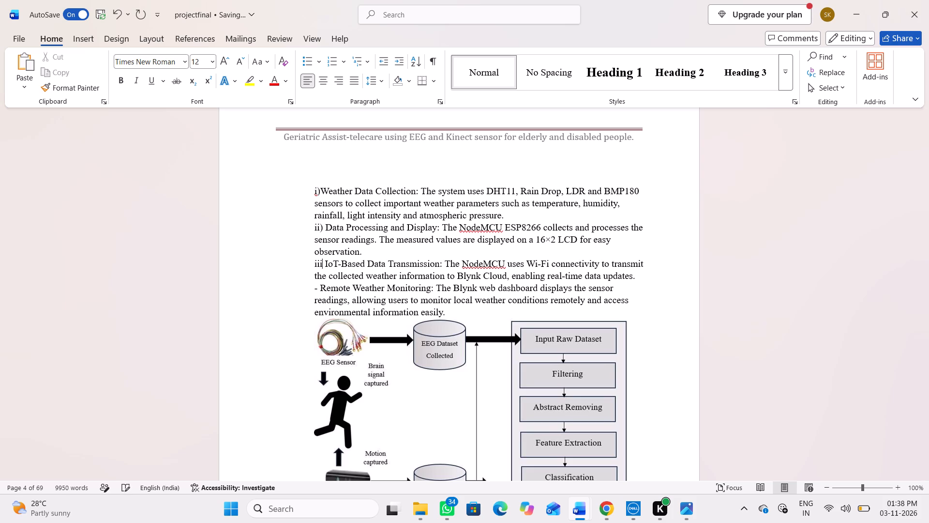
key("shift+parenright")
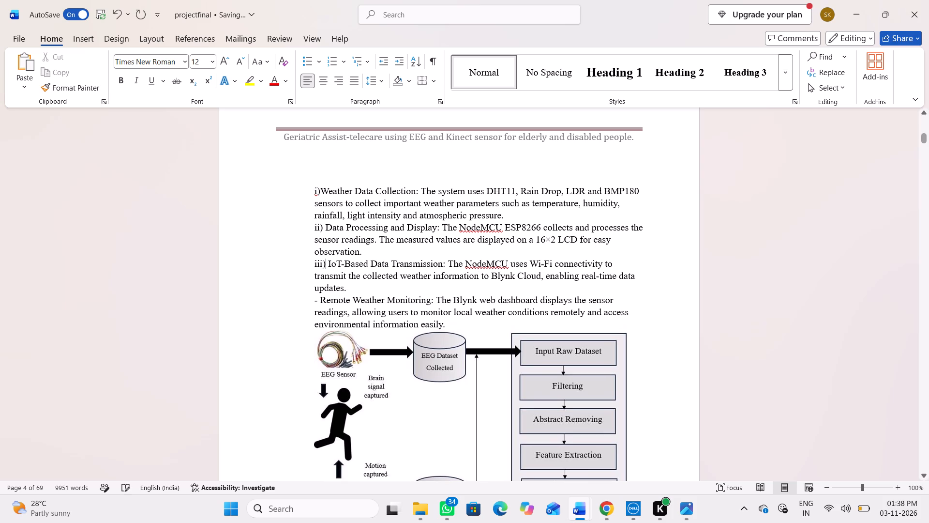
left_click(321, 301)
key("BackSpace")
key("i")
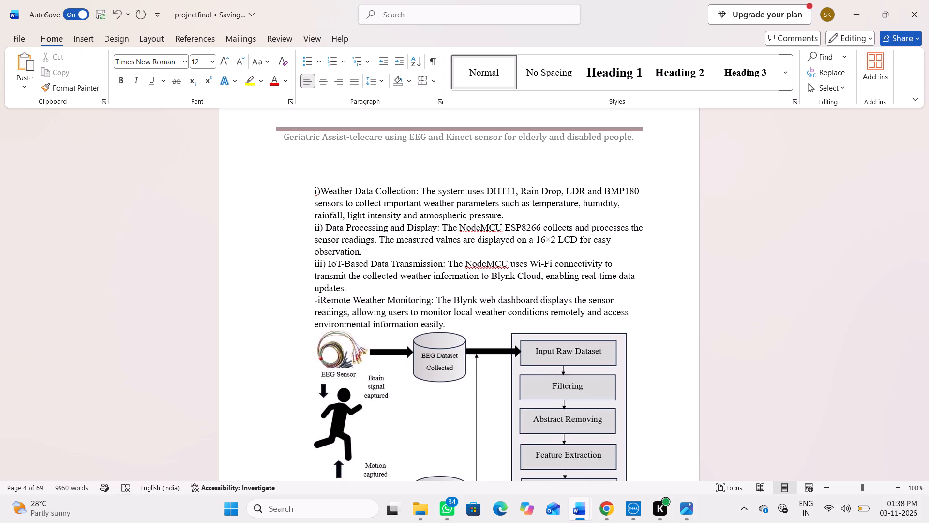
key("v")
key("BackSpace")
key("BackSpace")
key("BackSpace")
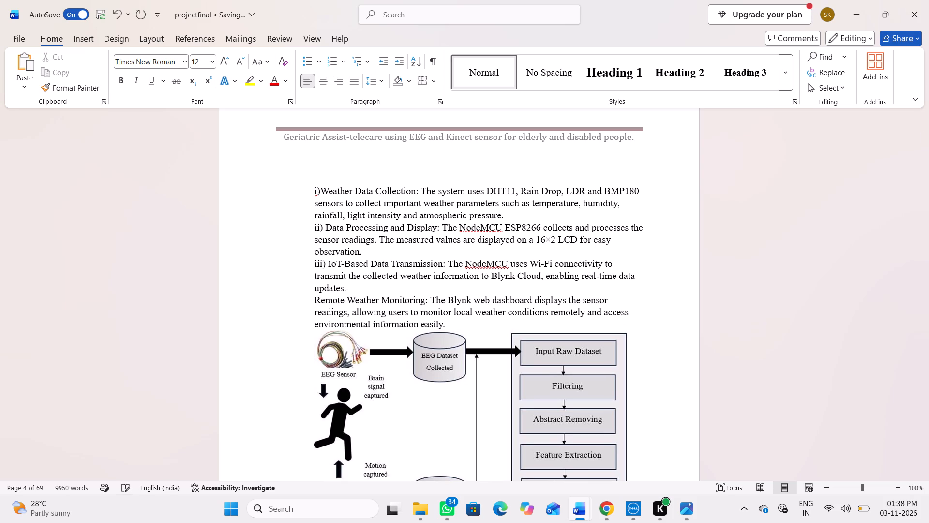
type("iv)")
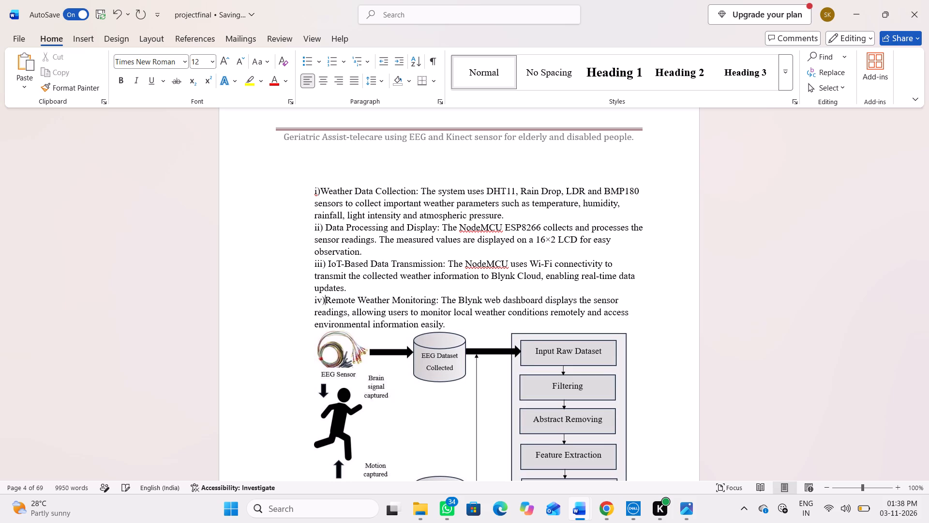
scroll(442, 248, "down", 1)
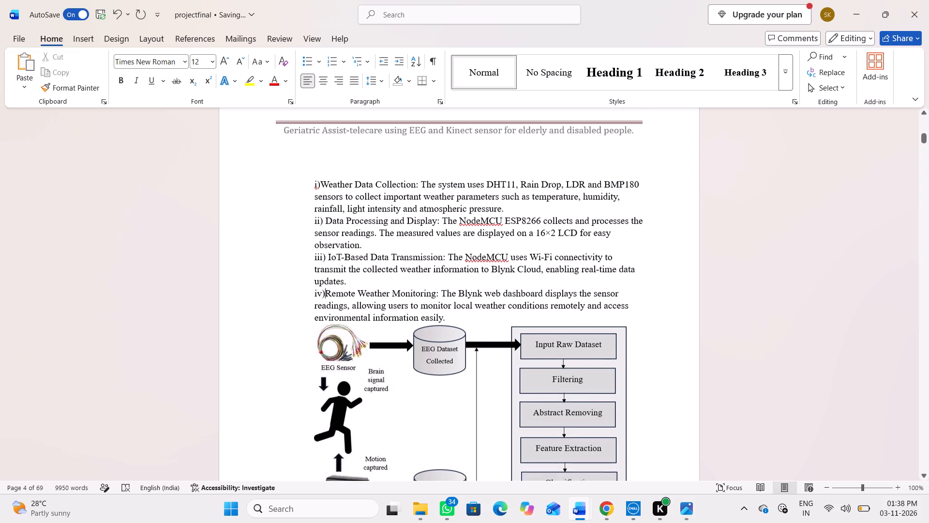
scroll(442, 248, "down", 6)
scroll(447, 250, "up", 2)
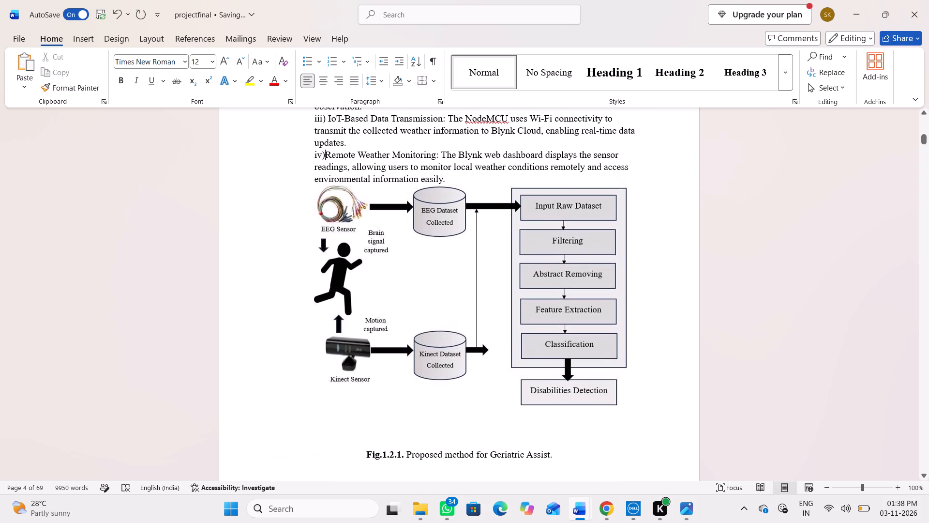
left_click(412, 249)
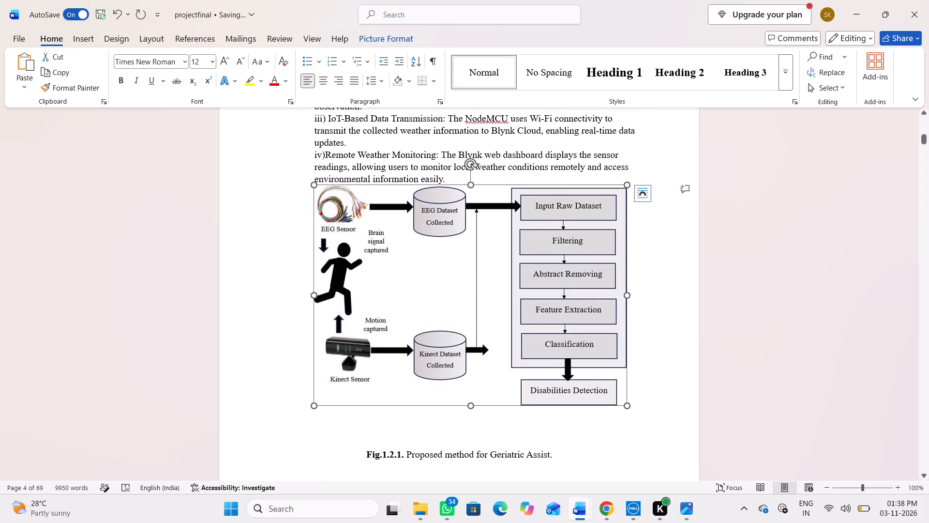
left_click_drag(471, 183, 473, 196)
right_click(450, 242)
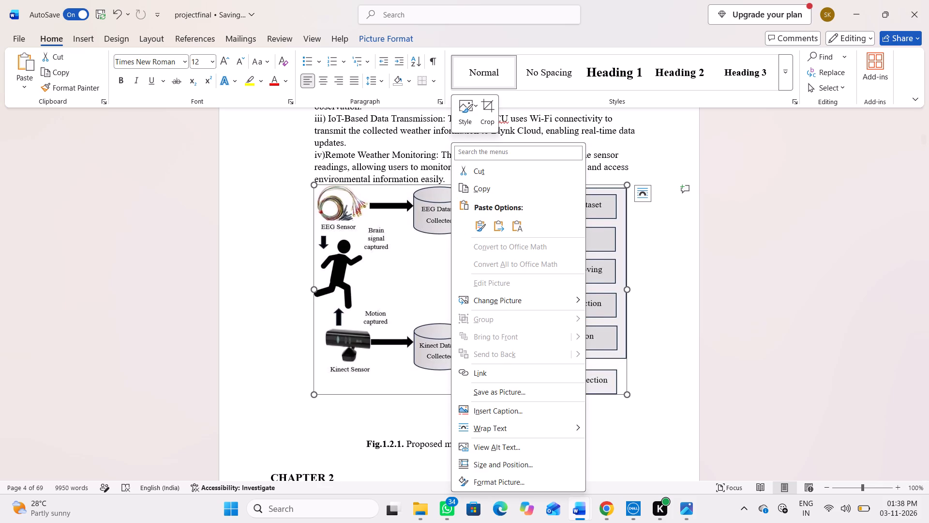
left_click(418, 253)
right_click(418, 253)
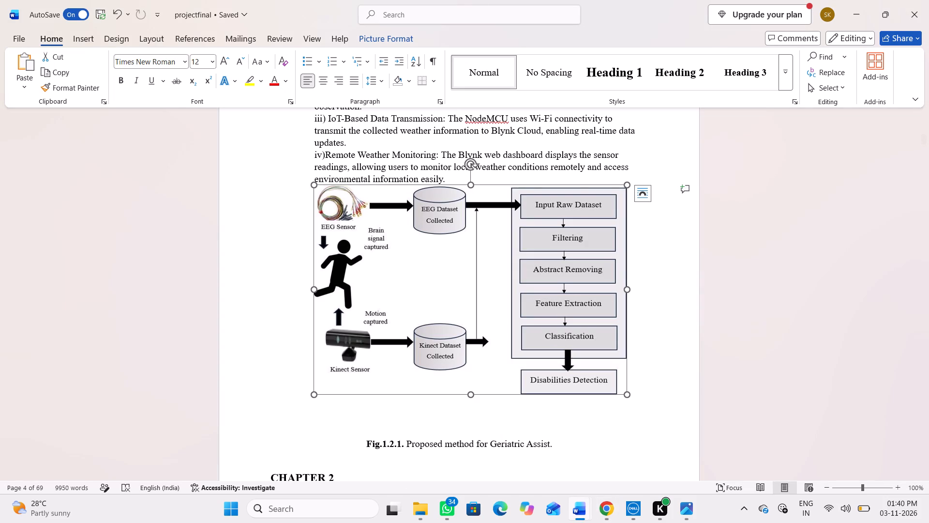
left_click(530, 34)
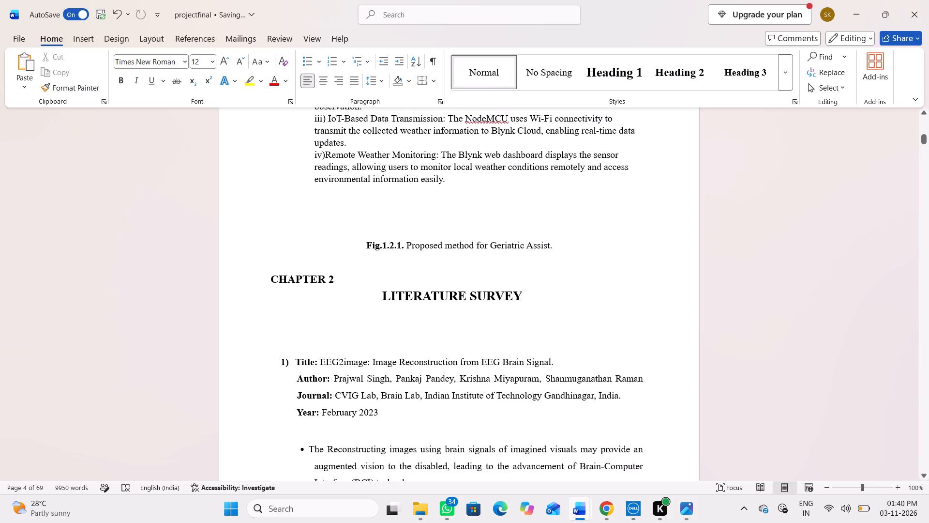
left_click(81, 41)
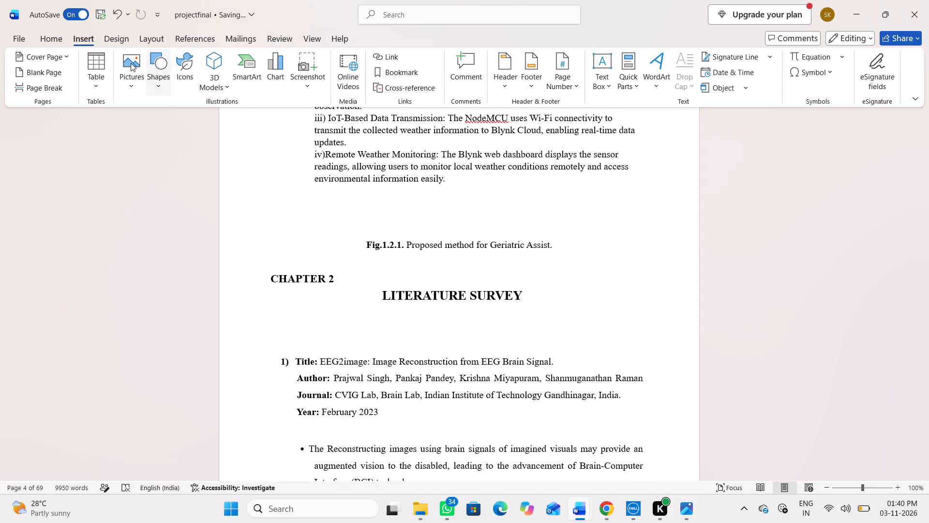
left_click(129, 63)
left_click(154, 127)
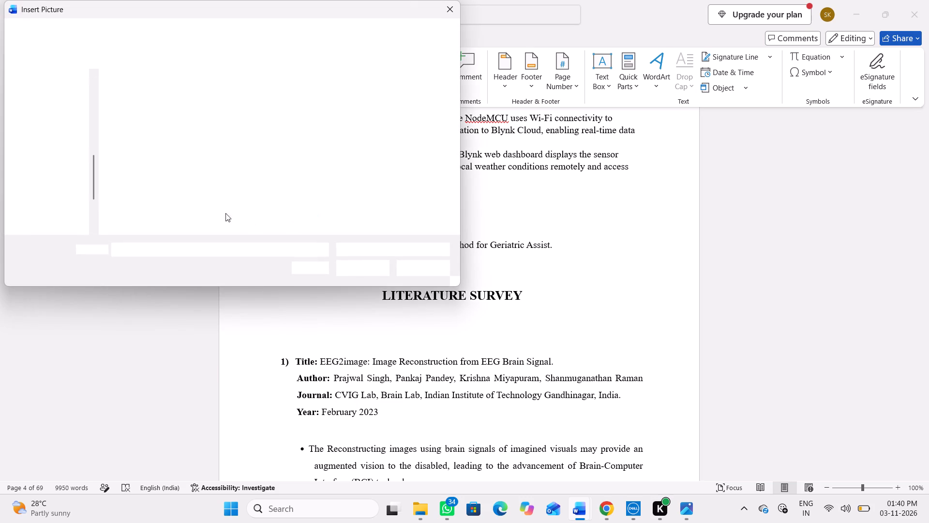
Insert the imag3 picture from the project images folder above the Fig.1.2.1 caption.
left_click(261, 112)
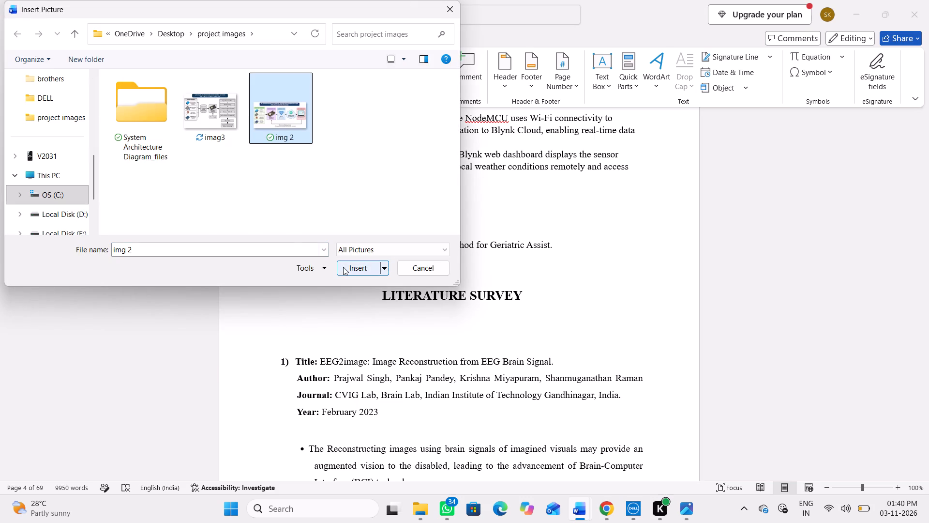
left_click(205, 111)
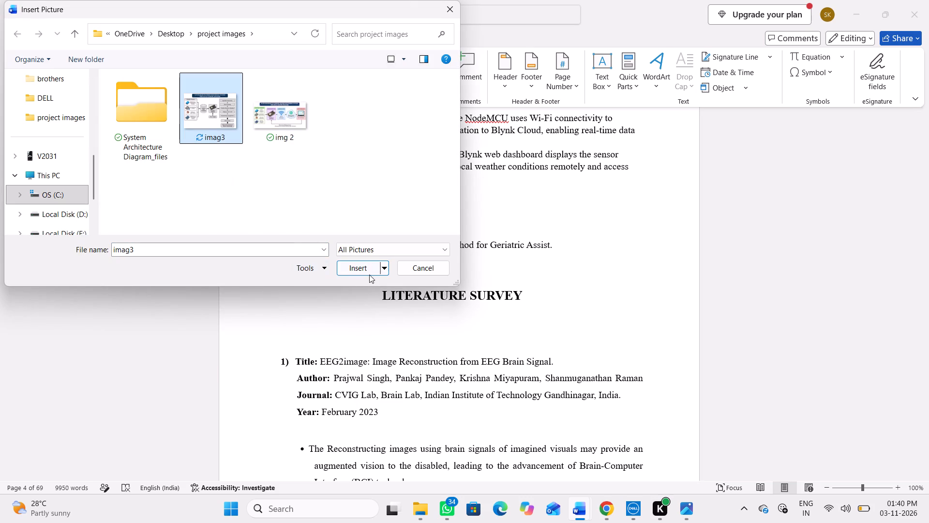
left_click(369, 275)
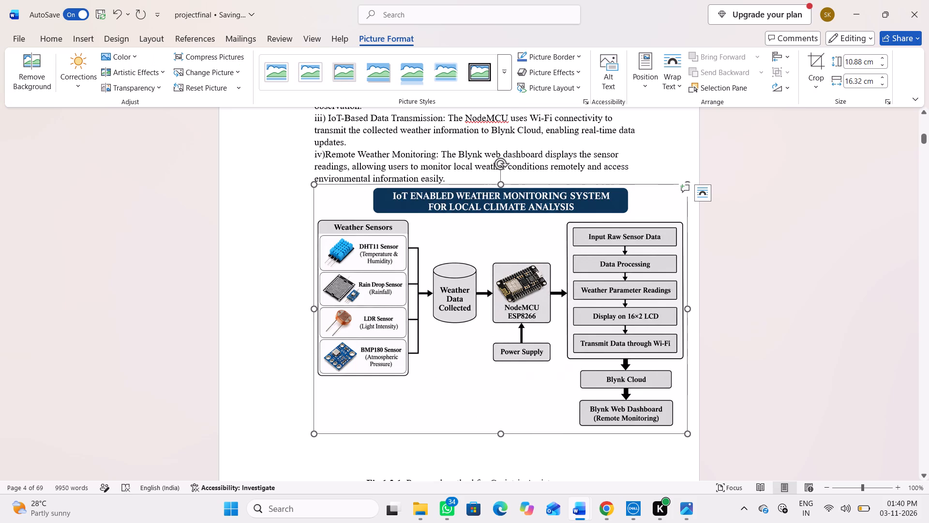
Resize the weather monitoring diagram to about 8.19 cm high and 13.97 cm wide.
left_click_drag(501, 436, 507, 369)
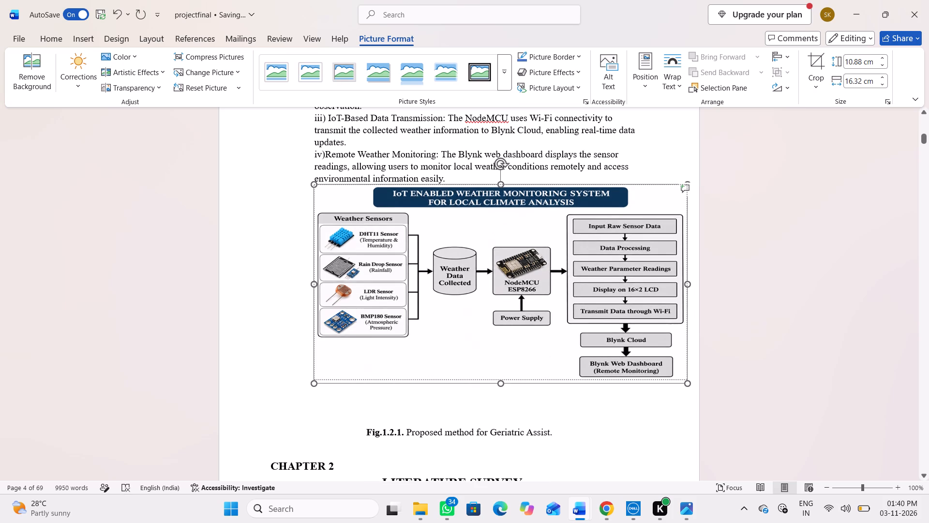
left_click_drag(507, 369, 509, 359)
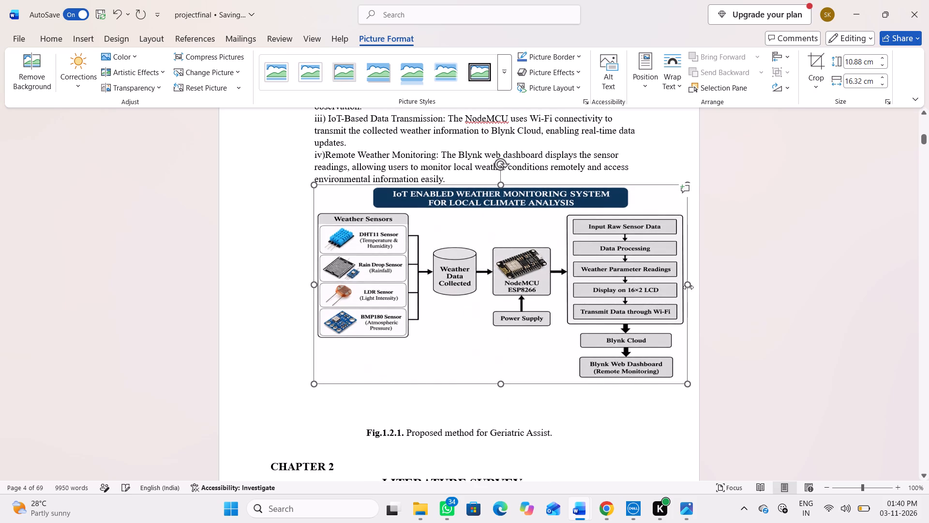
left_click_drag(688, 286, 633, 295)
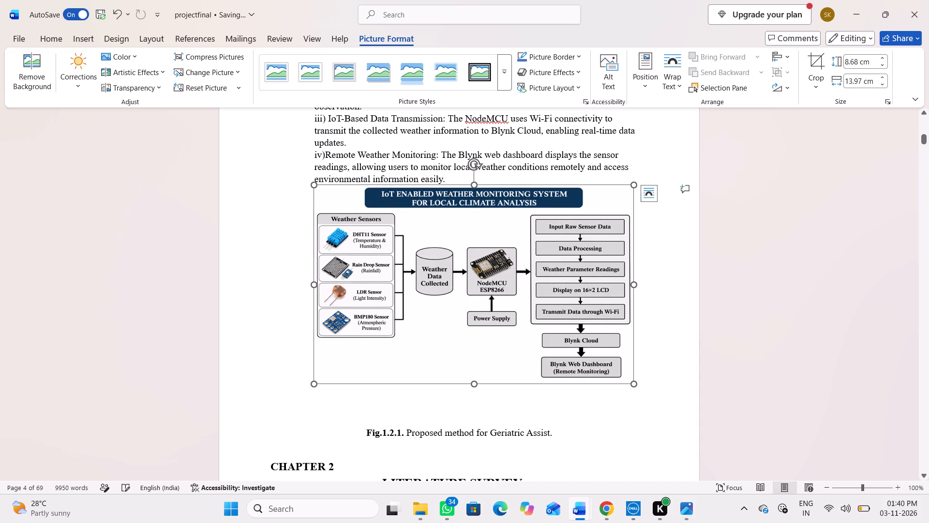
left_click_drag(473, 186, 473, 196)
Place the text cursor at the end of the Fig.1.2.1 caption below the diagram.
scroll(479, 262, "down", 3)
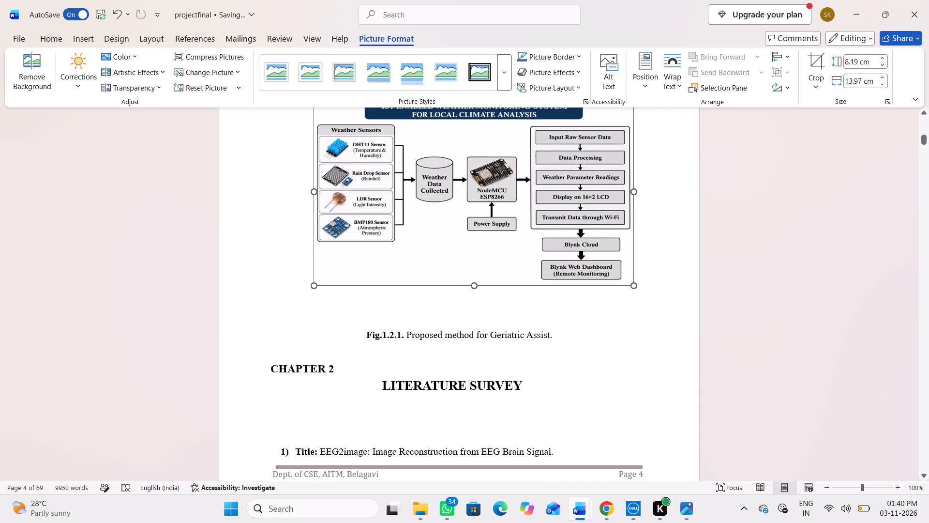
left_click(564, 335)
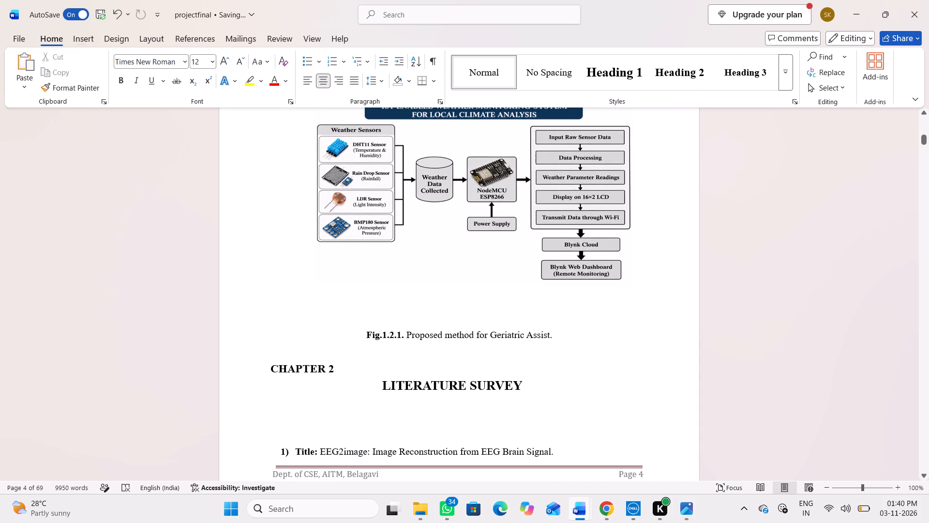
Change the Fig.1.2.1 caption text to "Proposed method for Weather Monitoring System".
key("BackSpace")
key("BackSpace")
key("BackSpace")
key("BackSpace")
key("BackSpace")
key("BackSpace")
key("BackSpace")
key("BackSpace")
key("BackSpace")
key("BackSpace")
key("BackSpace")
key("BackSpace")
key("BackSpace")
key("BackSpace")
key("BackSpace")
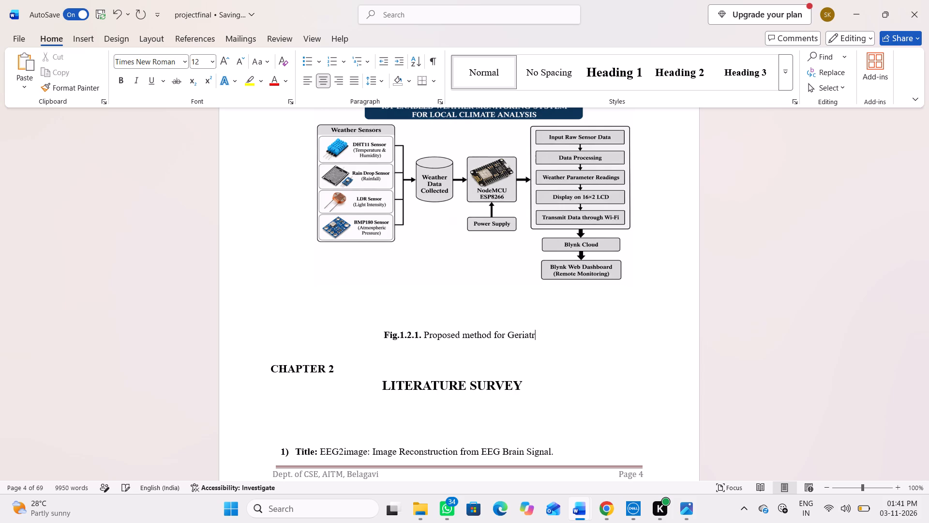
key("BackSpace")
key("BackSpace")
key("BackSpace")
key("BackSpace")
key("BackSpace")
key("BackSpace")
key("BackSpace")
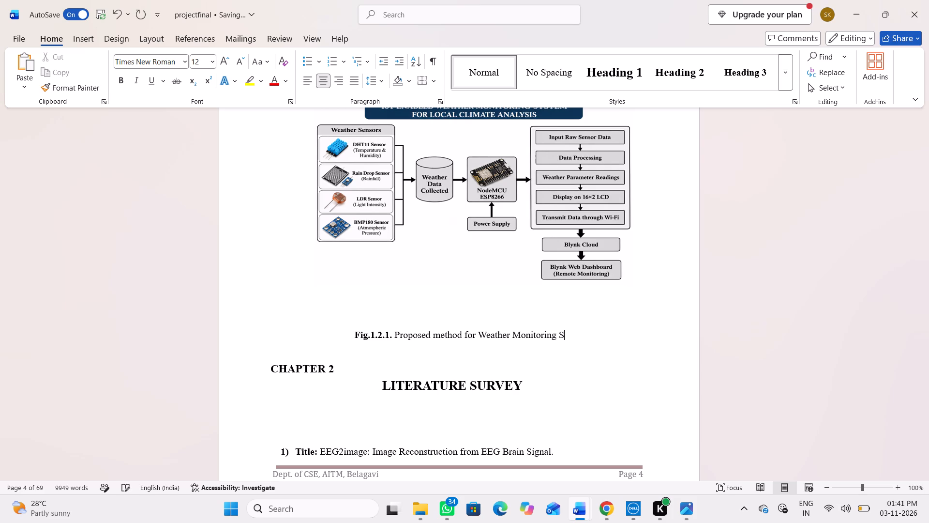
type("ystem")
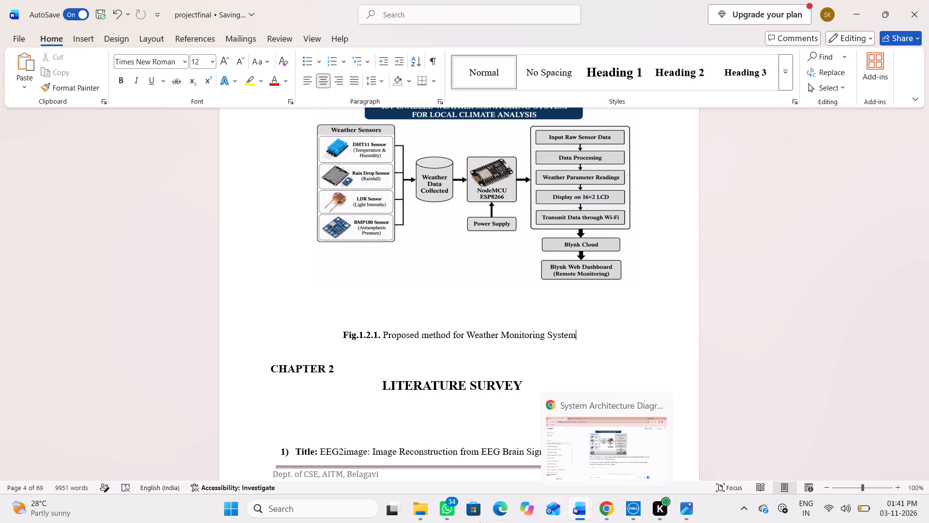
Remove the blank lines between the weather monitoring diagram and the Fig.1.2.1 caption.
left_click(496, 242)
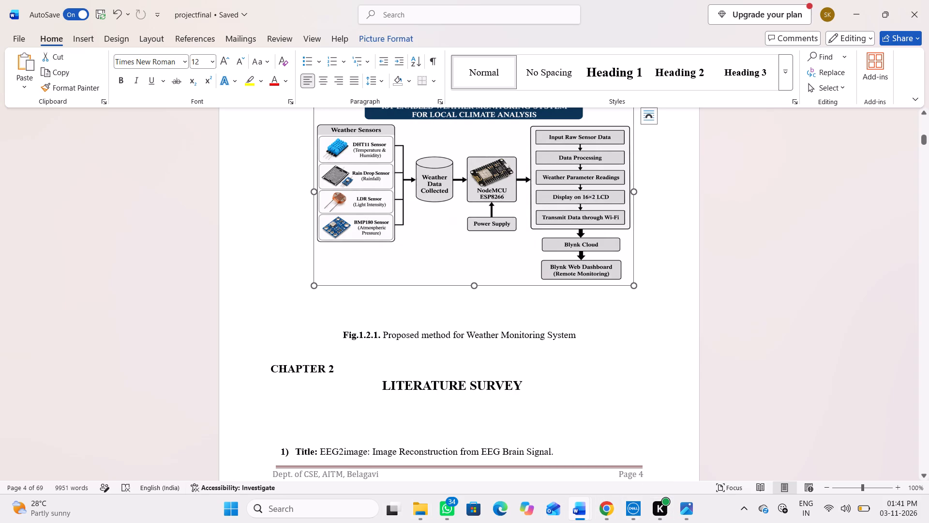
left_click(336, 337)
key("BackSpace")
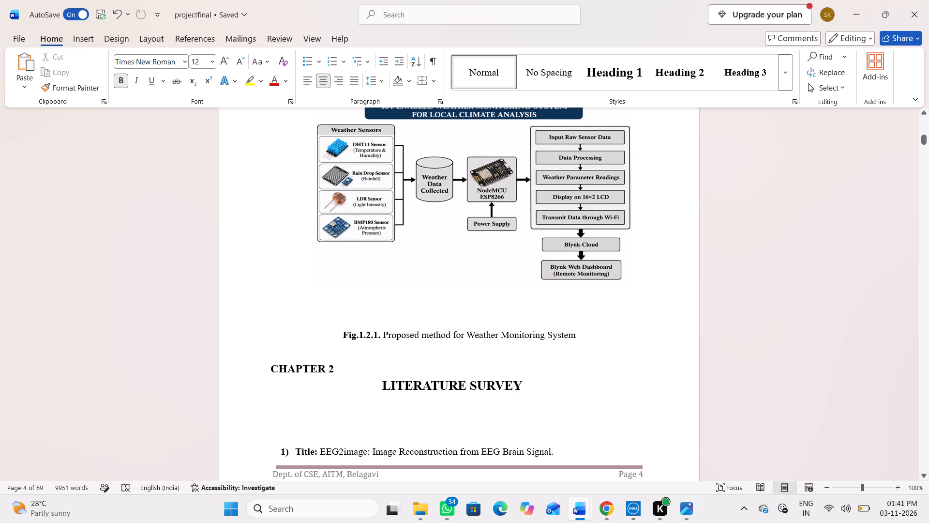
key("BackSpace")
key("BackSpace")
key("BackSpace")
key("BackSpace")
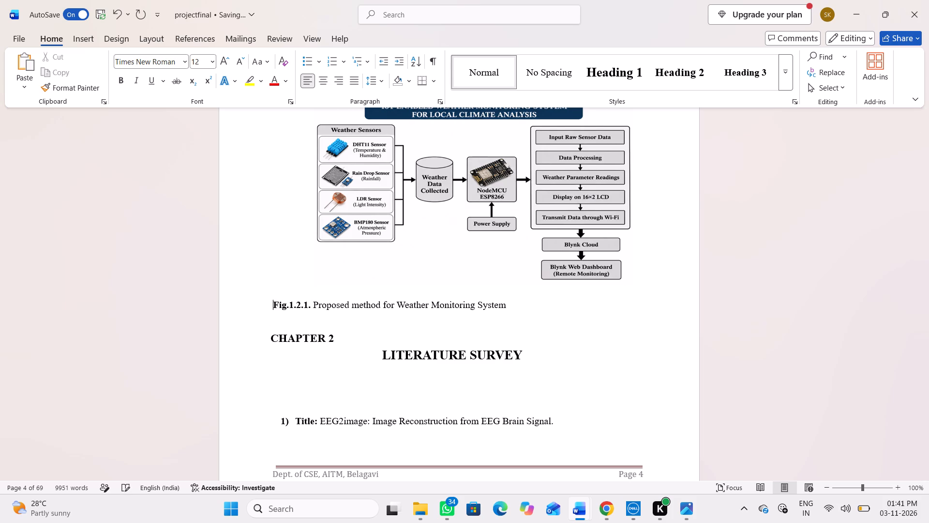
key("BackSpace")
key("BackSpace")
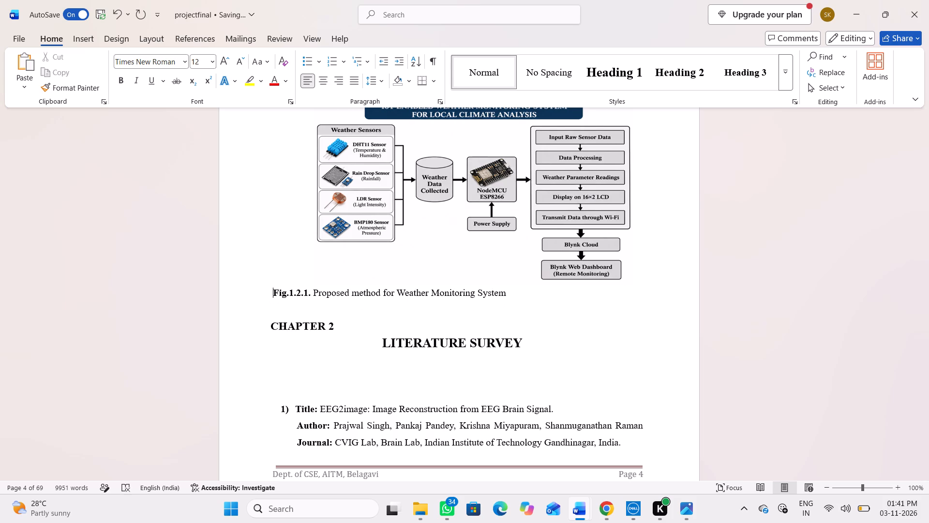
Centre the Fig.1.2.1 caption under the diagram by adding leading spaces, and save the document.
key("space")
key("space")
key("space")
key("space")
key("space")
key("space")
key("space")
key("space")
key("space")
key("space")
key("space")
key("space")
key("space")
key("space")
key("space")
key("space")
key("space")
key("space")
key("space")
key("space")
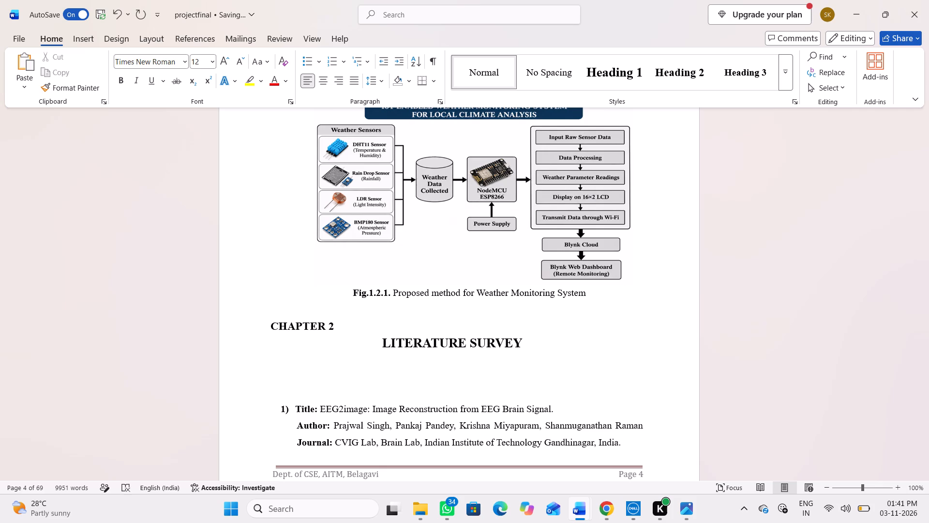
key("ctrl+s")
Look through the old Chapter 2 Literature Survey entries in projectfinal up to the start of Chapter 3 System Analysis.
scroll(464, 393, "down", 9)
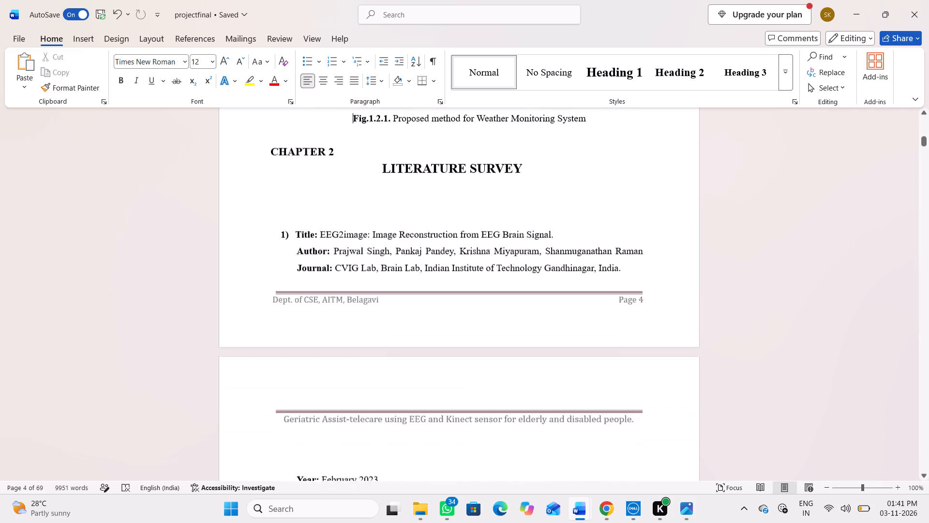
scroll(464, 393, "down", 12)
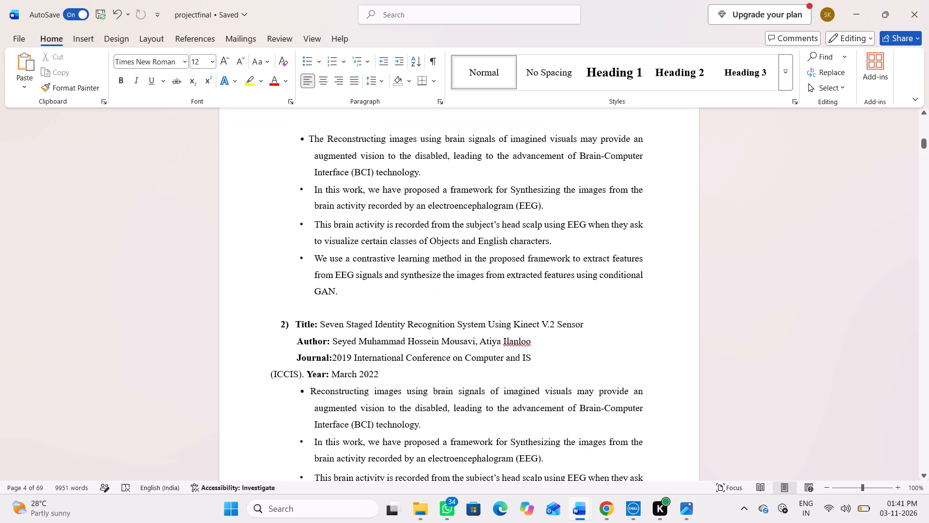
scroll(464, 393, "down", 17)
scroll(464, 393, "down", 5)
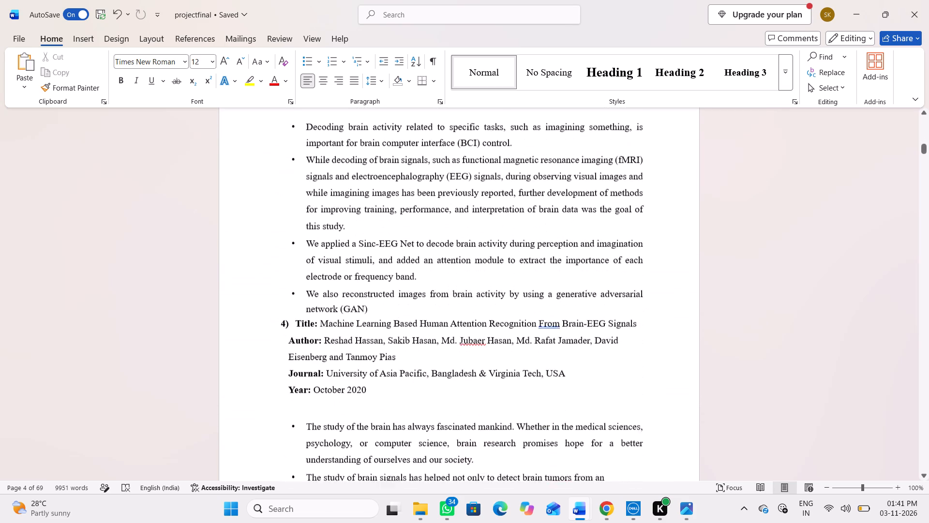
scroll(464, 393, "down", 17)
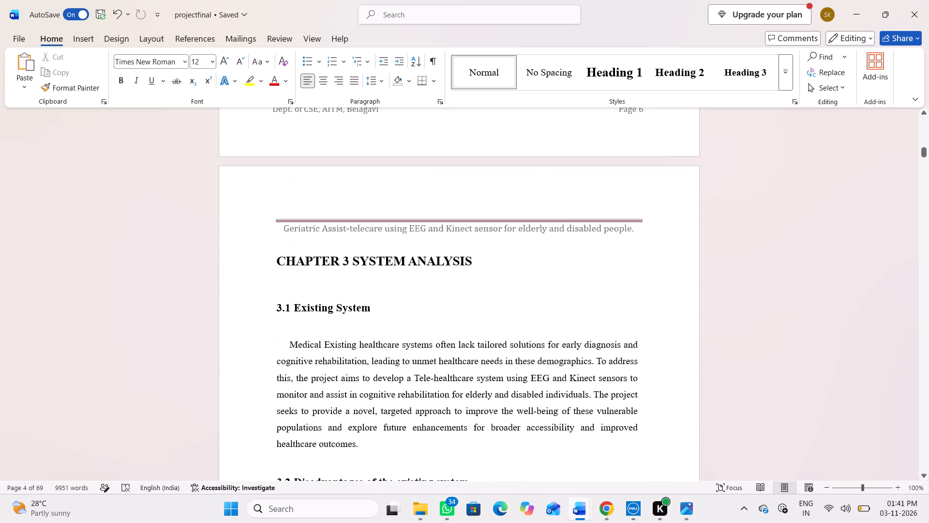
scroll(464, 394, "up", 13)
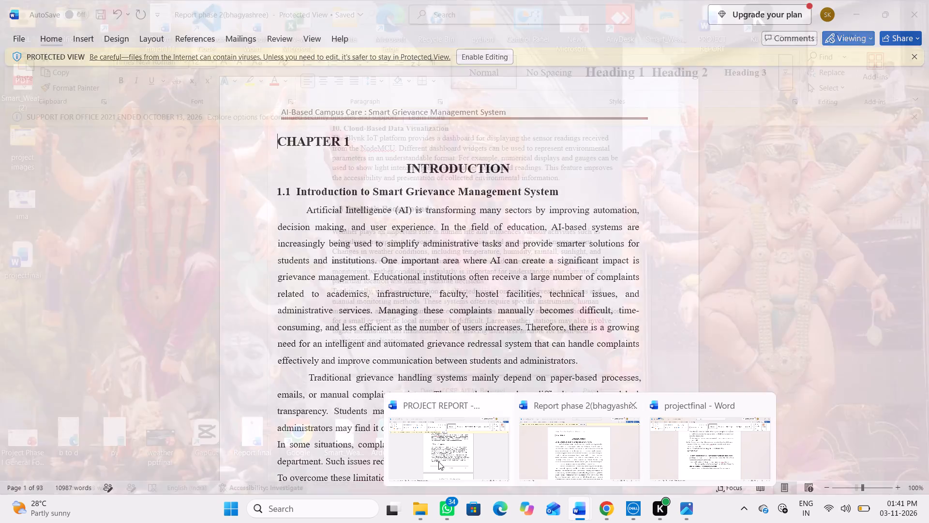
Switch to the PROJECT REPORT document and copy literature entries 1 to 4, titles through methodology bullets, from Chapter 4 Literature Survey.
left_click(429, 462)
left_click(487, 232)
scroll(487, 232, "down", 4)
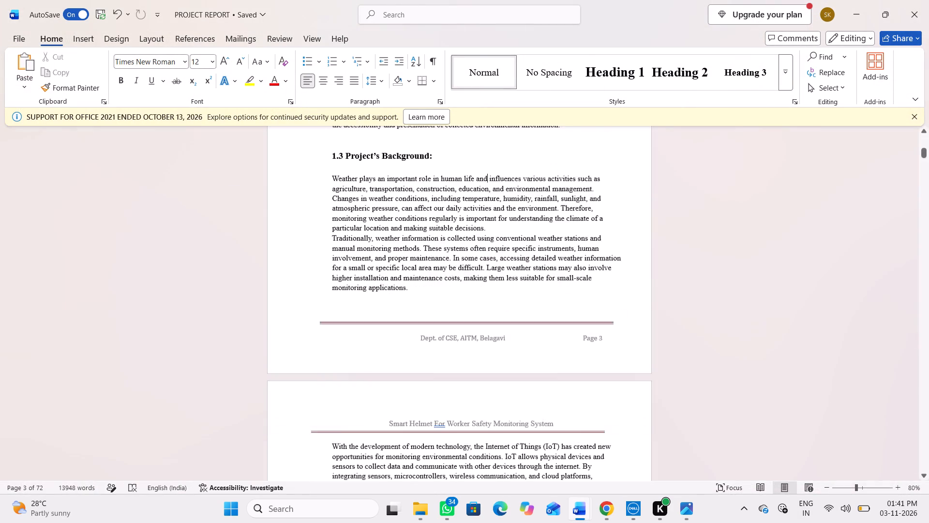
scroll(487, 232, "down", 11)
scroll(487, 232, "down", 19)
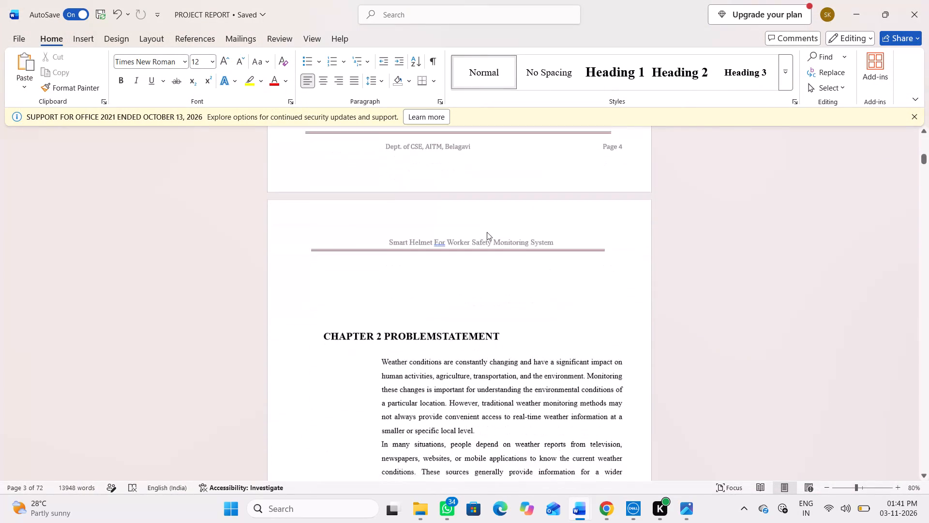
scroll(487, 232, "down", 13)
scroll(487, 232, "down", 11)
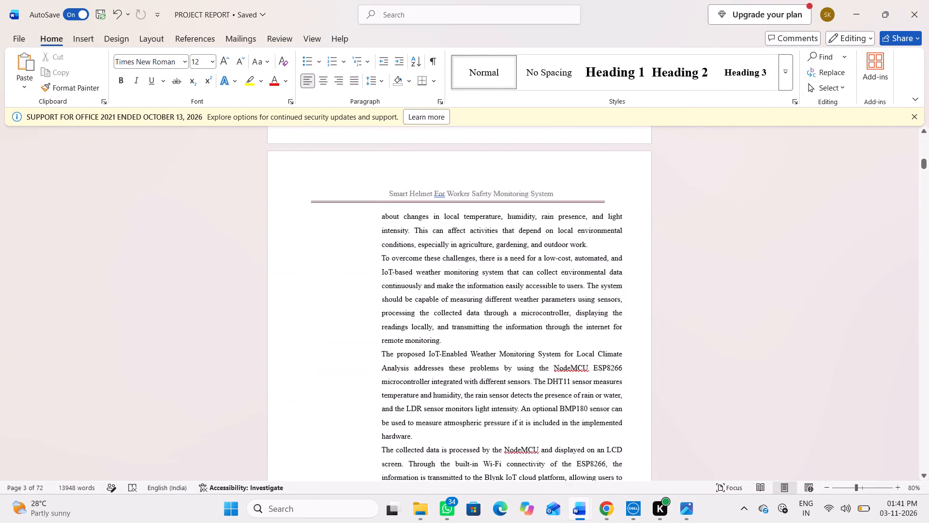
scroll(487, 232, "down", 20)
scroll(487, 232, "down", 11)
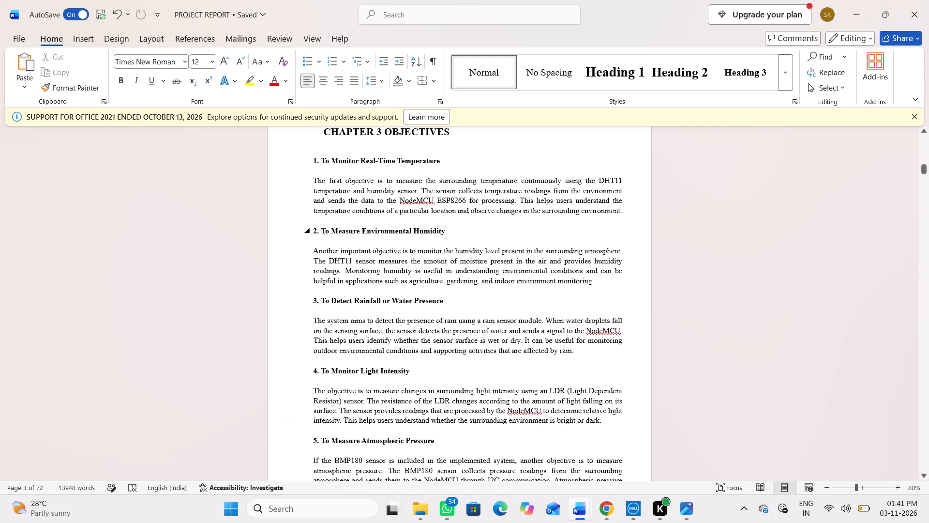
scroll(486, 234, "down", 16)
scroll(486, 234, "down", 5)
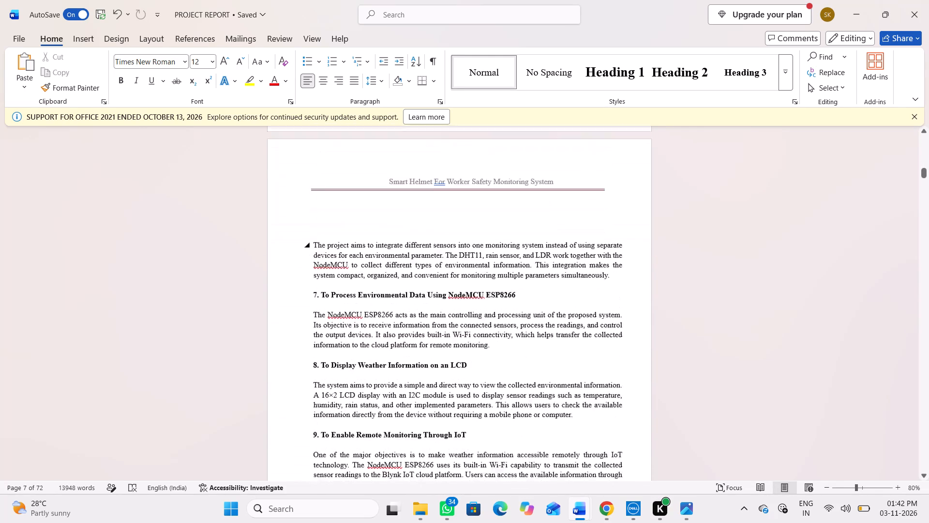
scroll(486, 234, "down", 19)
scroll(486, 234, "down", 19)
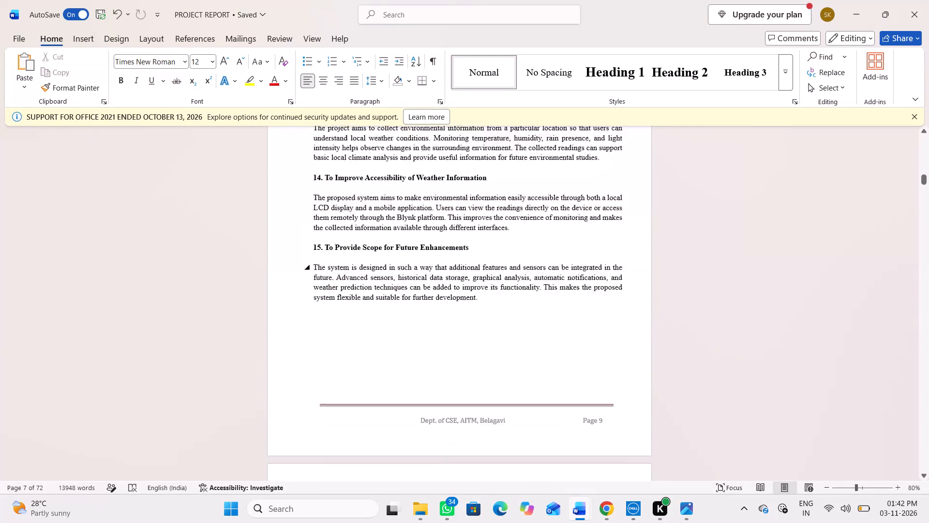
scroll(486, 234, "down", 10)
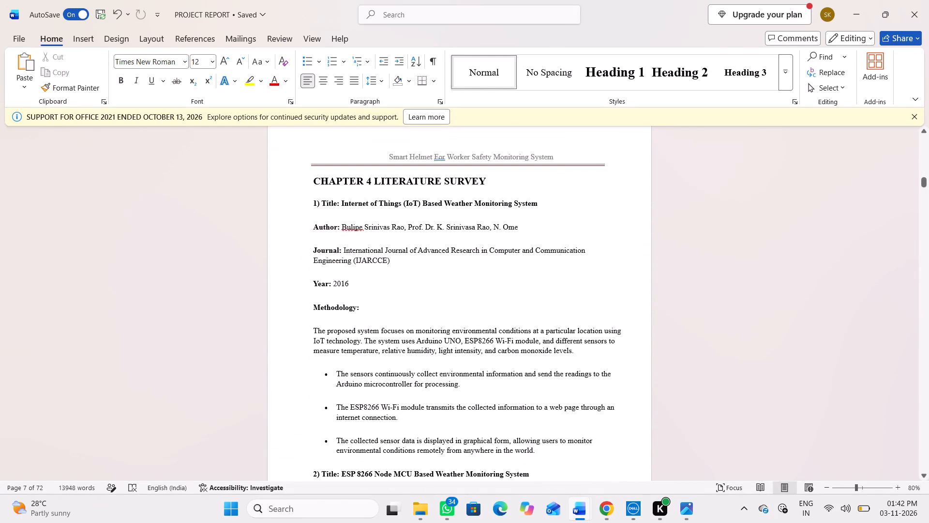
left_click_drag(311, 205, 401, 276)
scroll(401, 276, "down", 18)
scroll(401, 276, "down", 8)
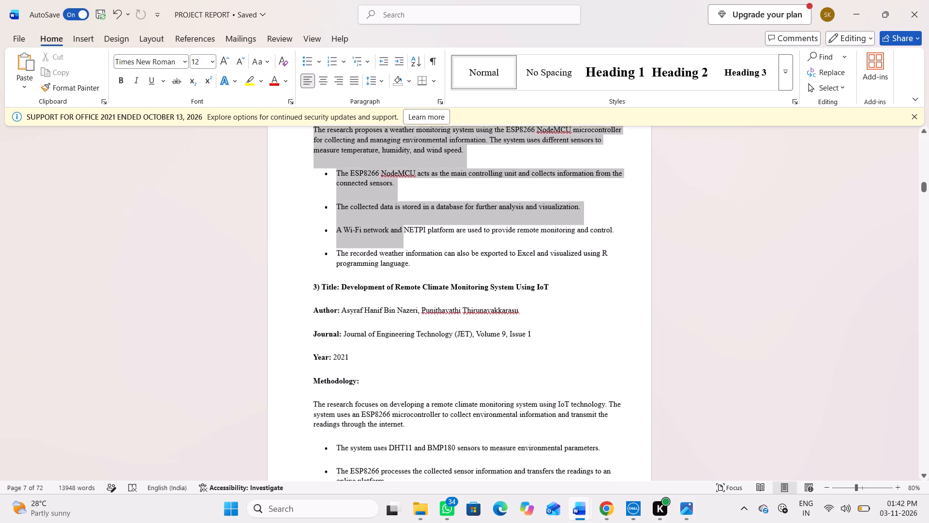
left_click_drag(401, 276, 389, 289)
scroll(398, 280, "down", 17)
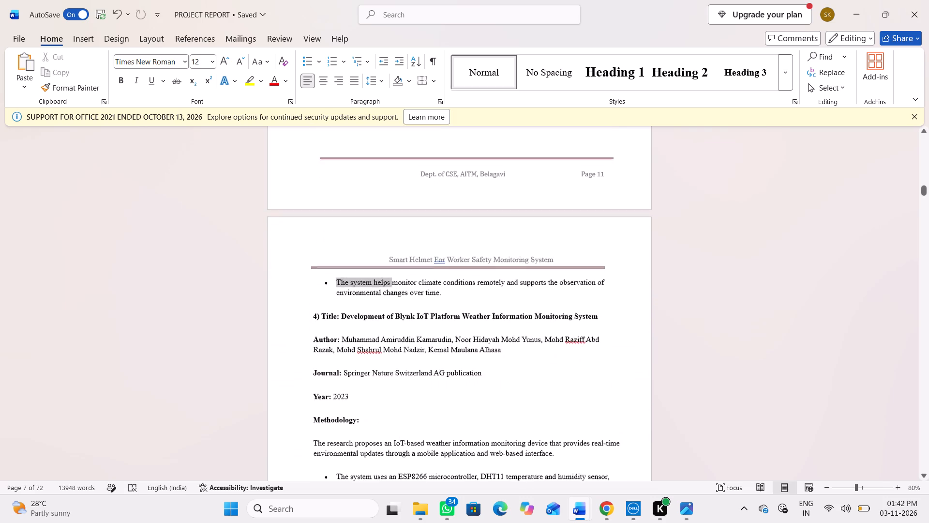
left_click_drag(389, 289, 389, 291)
scroll(389, 289, "down", 12)
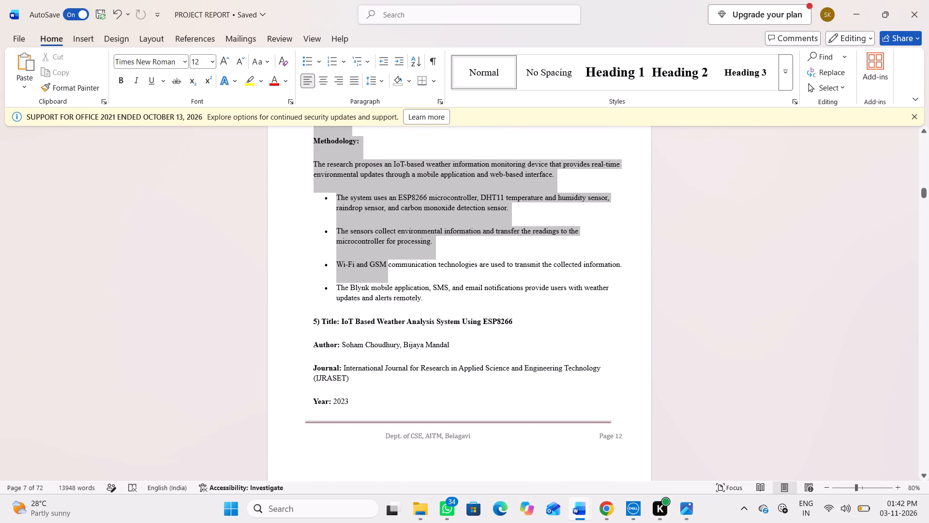
left_click_drag(389, 291, 423, 294)
key("ctrl+c")
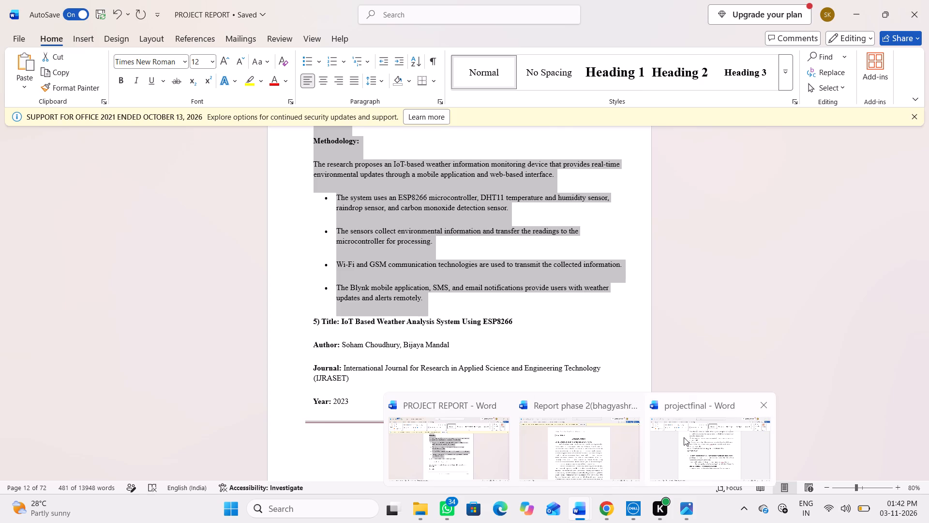
Return to projectfinal and replace the four old EEG and Kinect entries under Literature Survey with the copied weather monitoring entries.
left_click(685, 440)
scroll(490, 333, "up", 2)
scroll(490, 333, "down", 13)
scroll(491, 332, "up", 12)
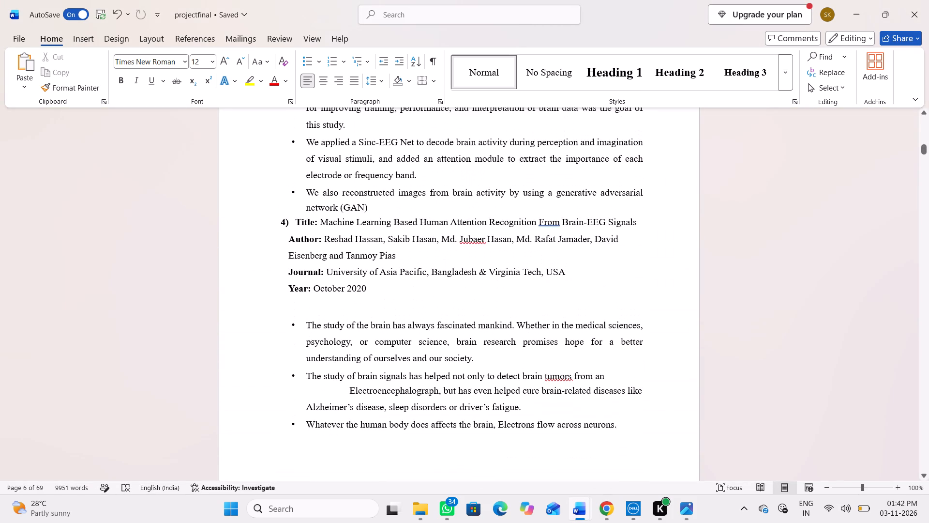
left_click_drag(627, 429, 470, 355)
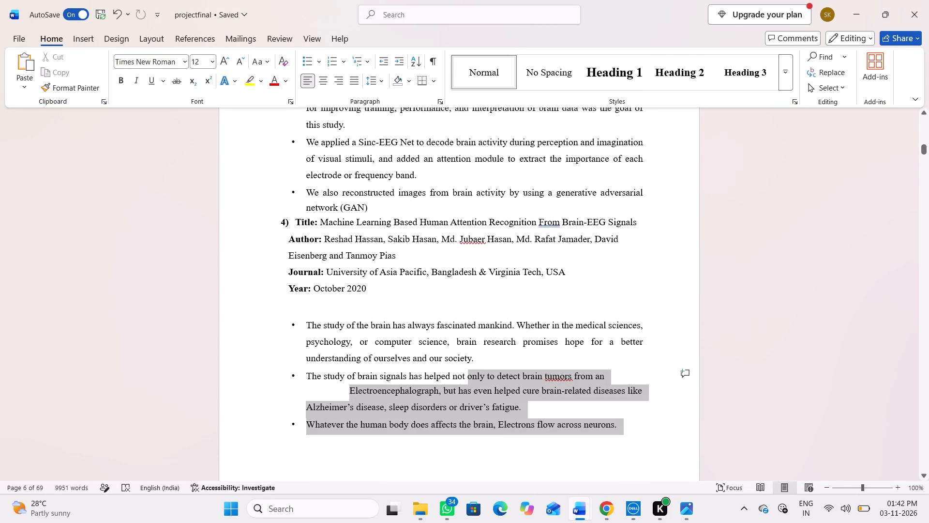
left_click_drag(470, 355, 433, 273)
scroll(433, 273, "up", 17)
scroll(433, 273, "up", 11)
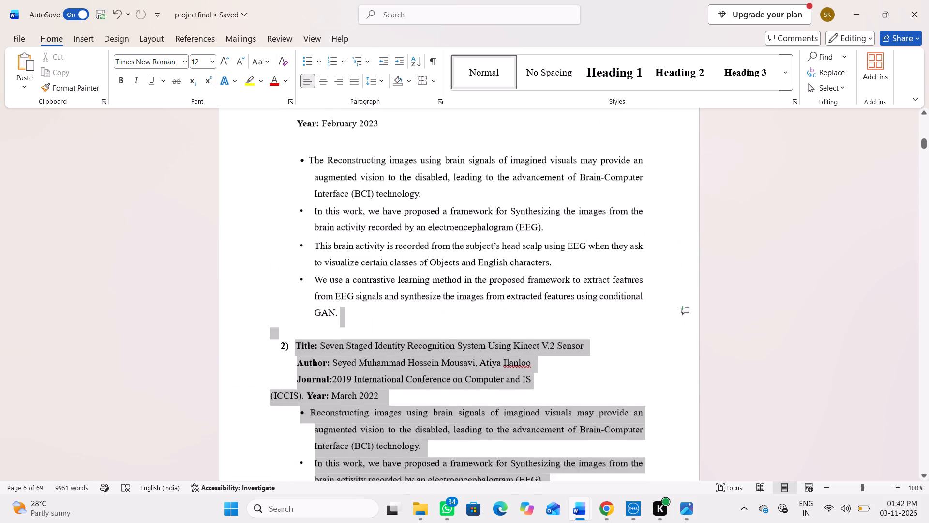
left_click_drag(433, 273, 408, 284)
scroll(433, 273, "up", 15)
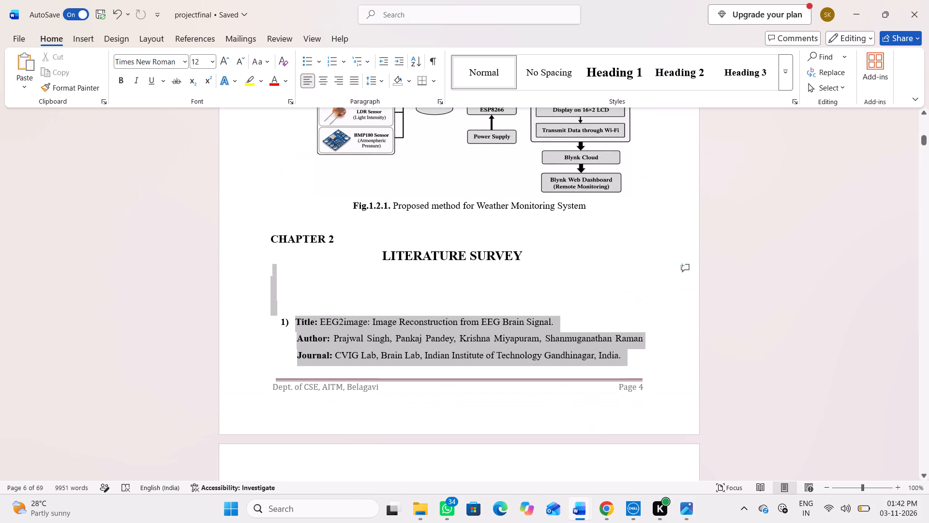
left_click_drag(408, 284, 309, 315)
key("BackSpace")
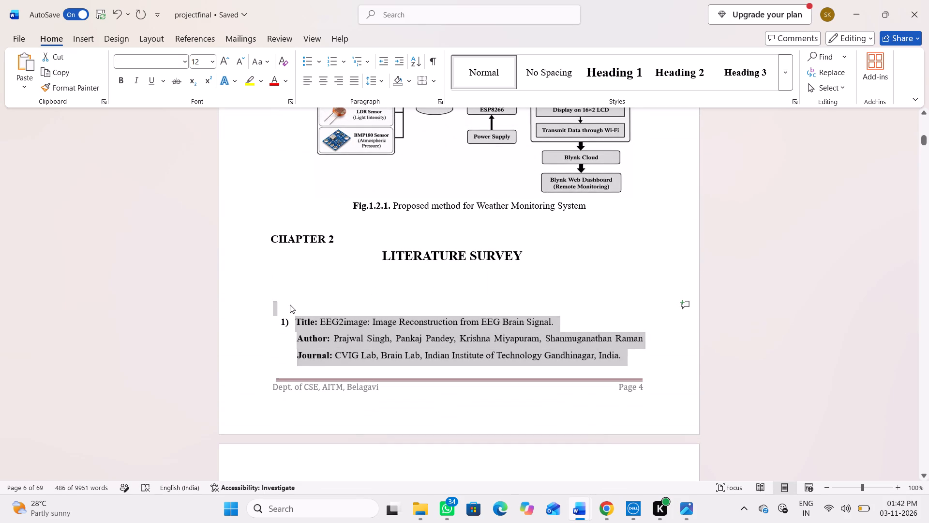
key("ctrl+v")
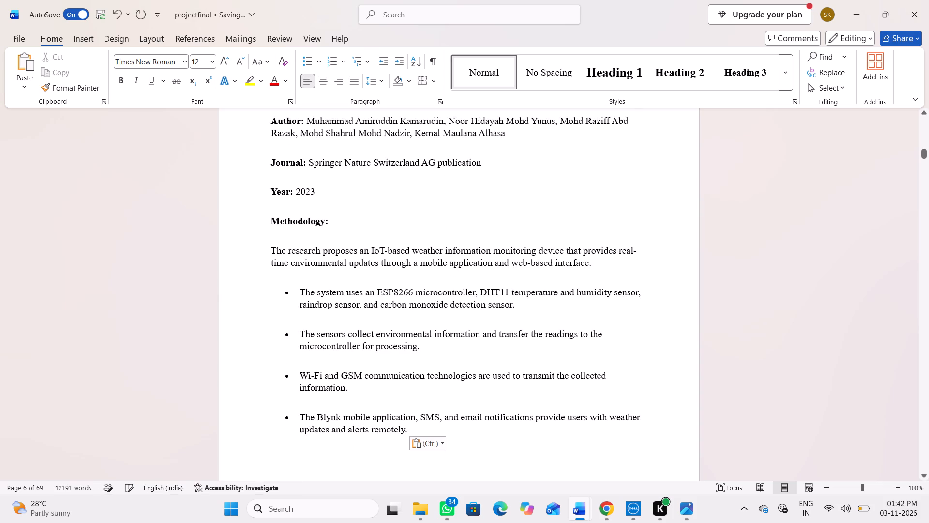
Review the pasted Chapter 2 literature entries and the sections that open Chapter 3 System Analysis.
scroll(400, 304, "up", 15)
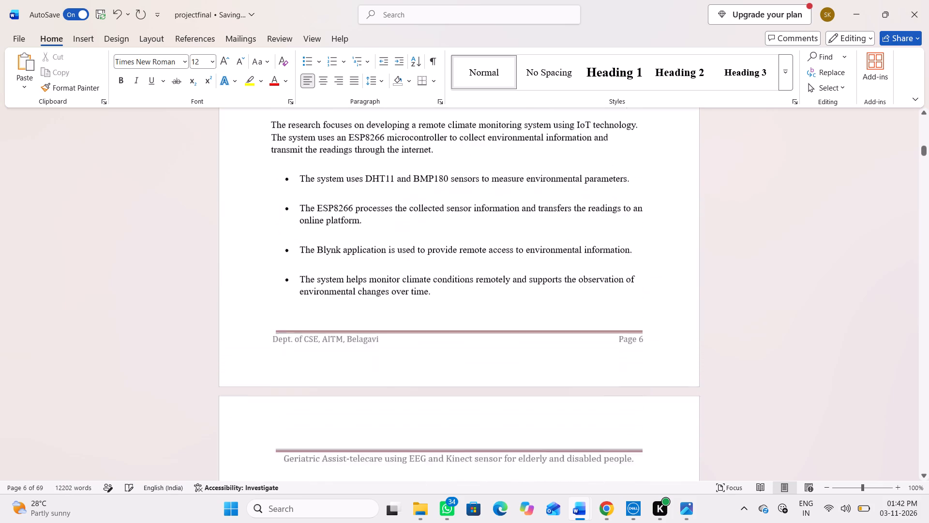
scroll(404, 303, "up", 16)
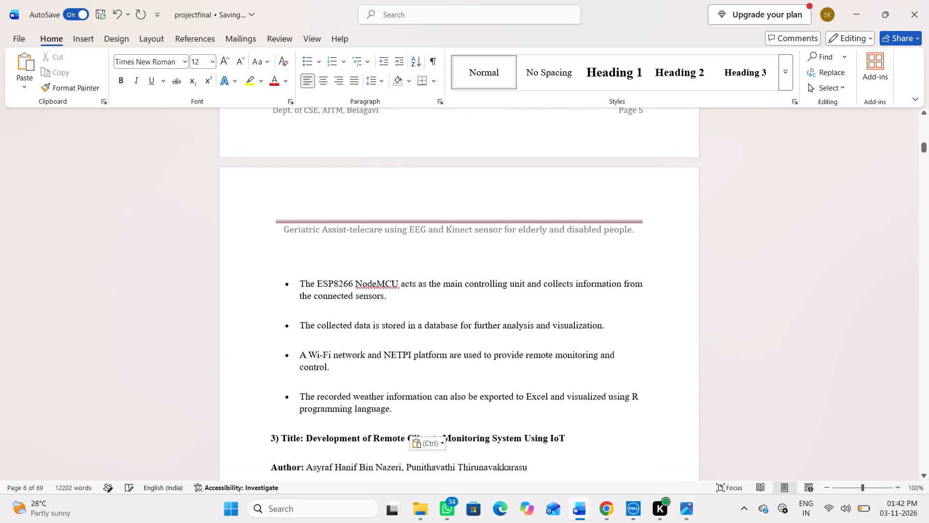
scroll(404, 303, "up", 17)
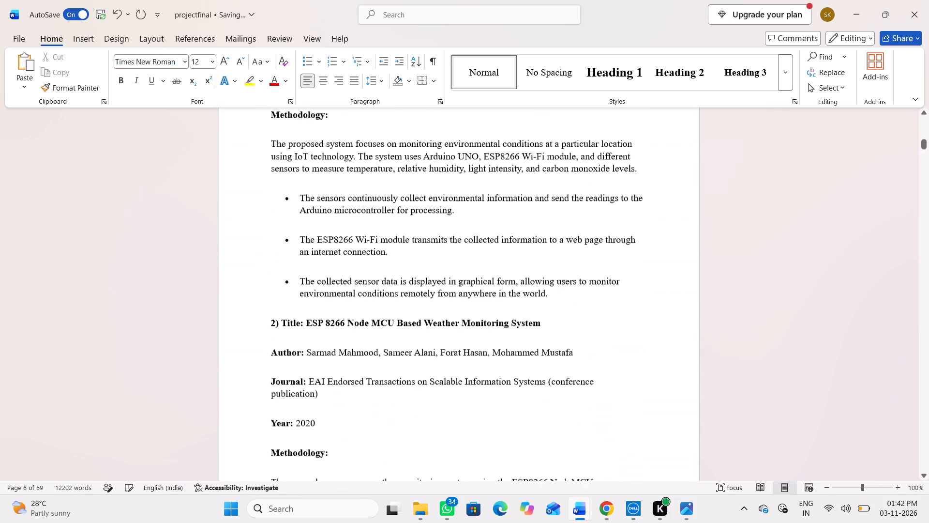
scroll(404, 303, "up", 12)
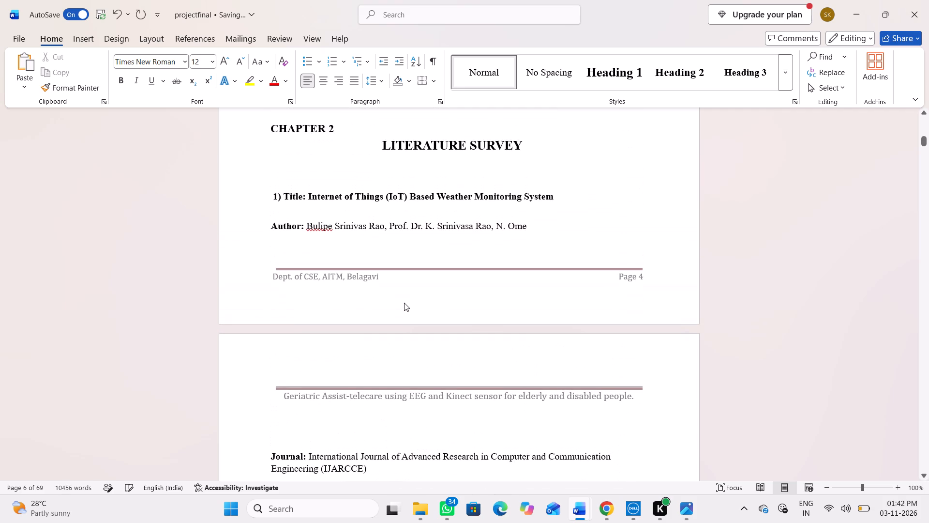
scroll(404, 303, "down", 19)
scroll(404, 303, "down", 20)
scroll(404, 303, "down", 18)
scroll(406, 300, "down", 4)
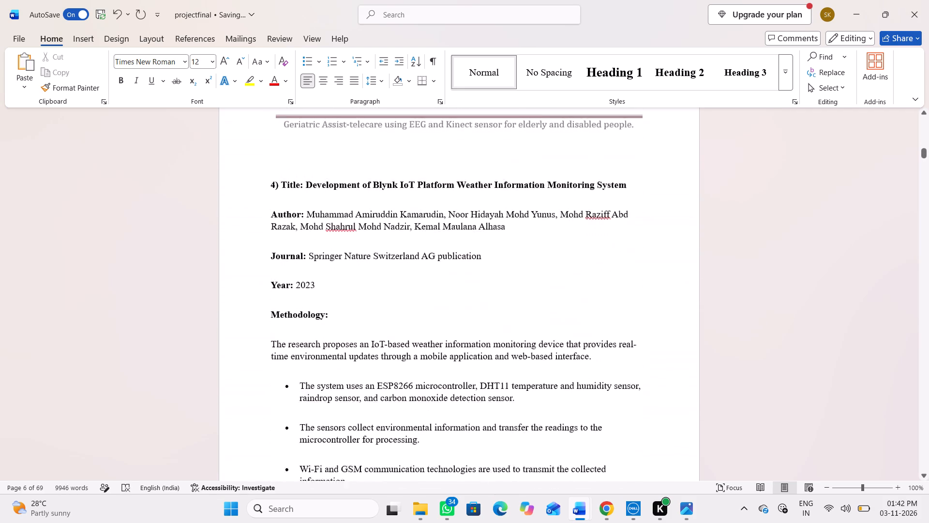
scroll(406, 300, "down", 8)
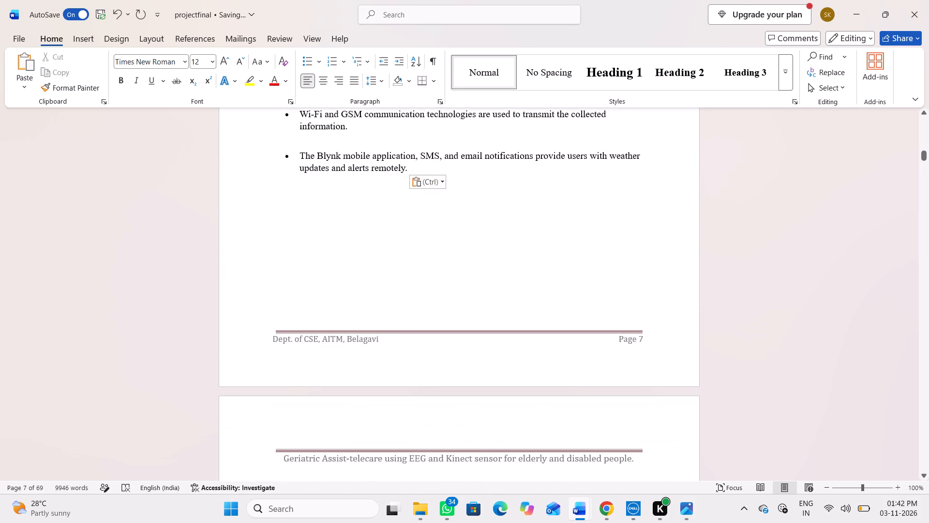
scroll(409, 295, "up", 13)
scroll(409, 295, "down", 6)
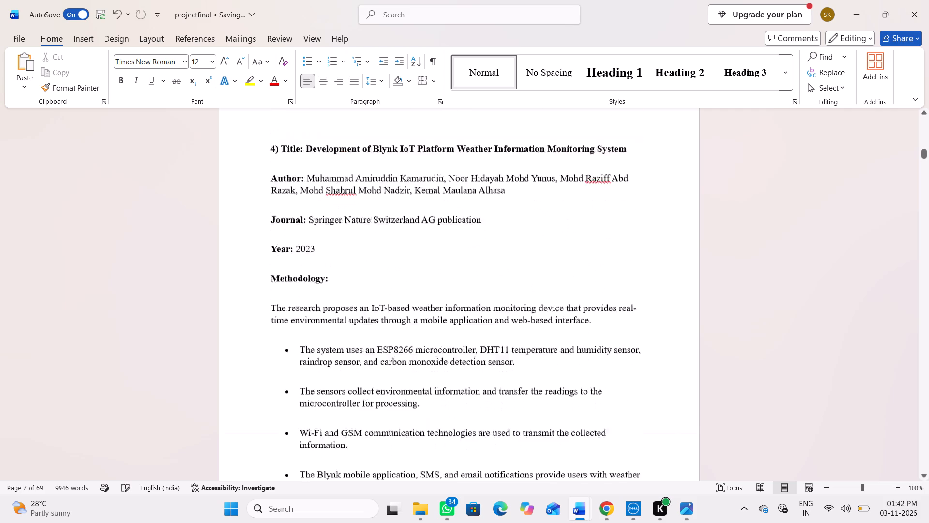
scroll(409, 295, "down", 19)
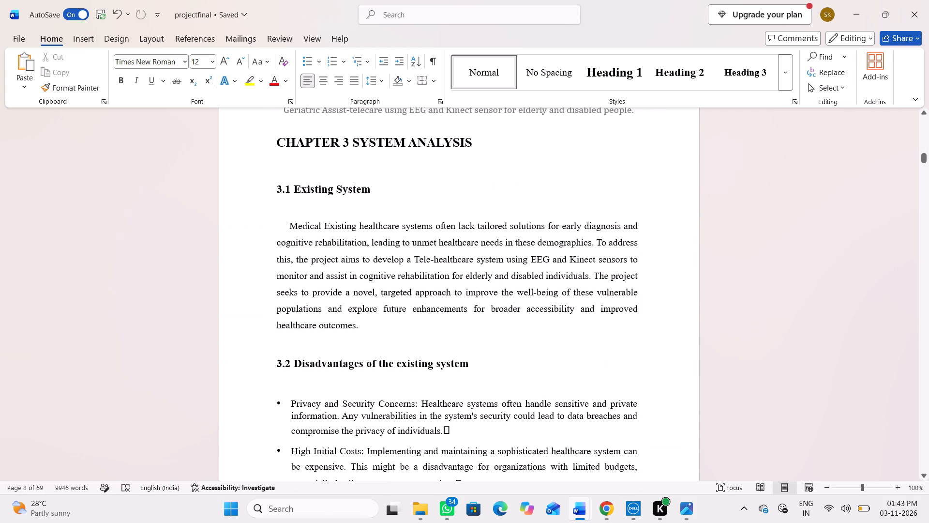
scroll(357, 370, "down", 1)
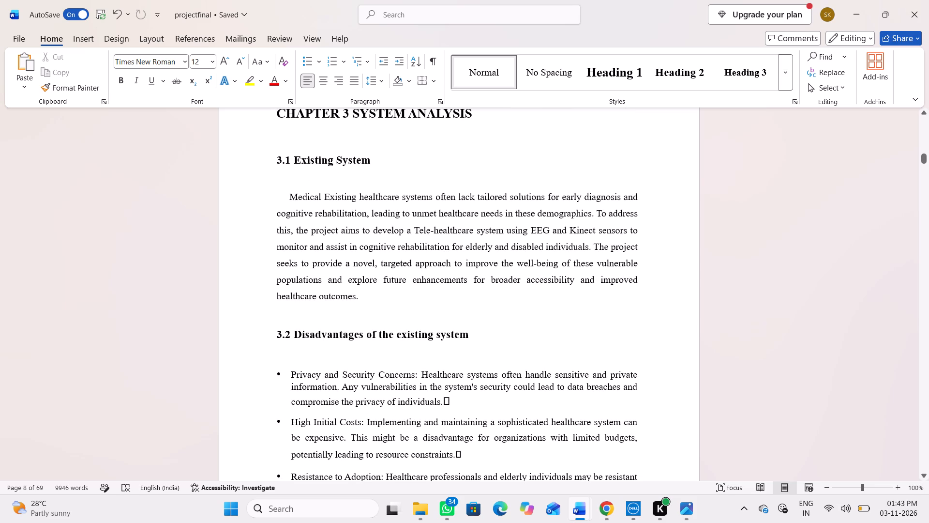
scroll(388, 349, "up", 2)
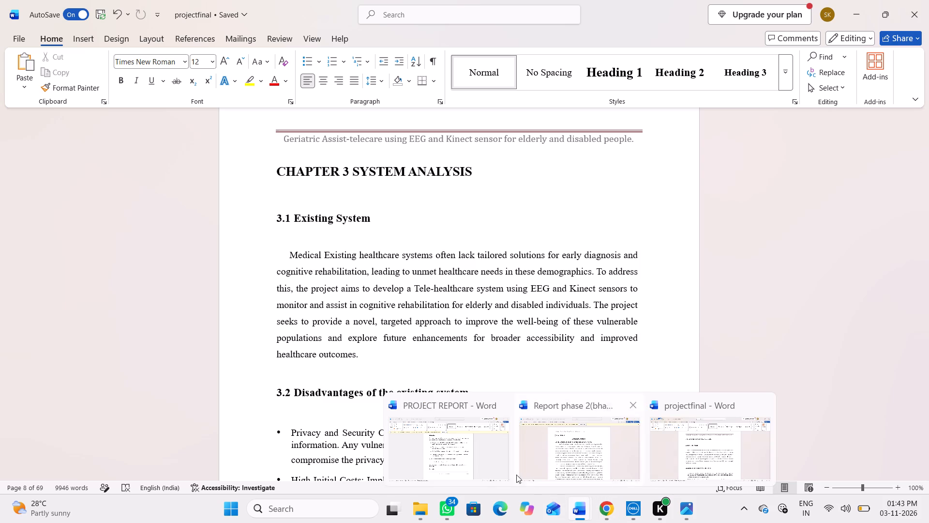
Switch to the PROJECT REPORT document and look through the remaining literature entries and the start of Chapter 5 System Design and Methodology.
left_click(487, 464)
left_click(497, 403)
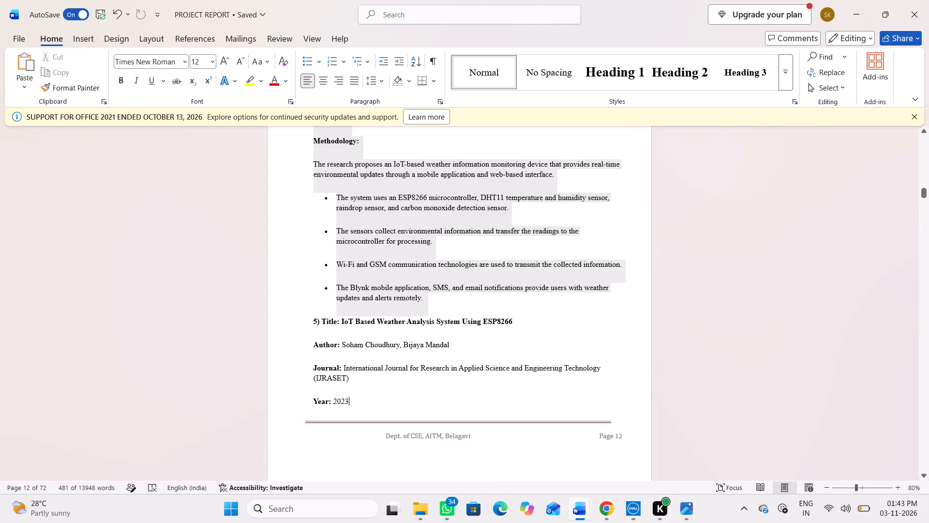
scroll(497, 403, "up", 5)
scroll(497, 403, "down", 7)
scroll(543, 380, "down", 19)
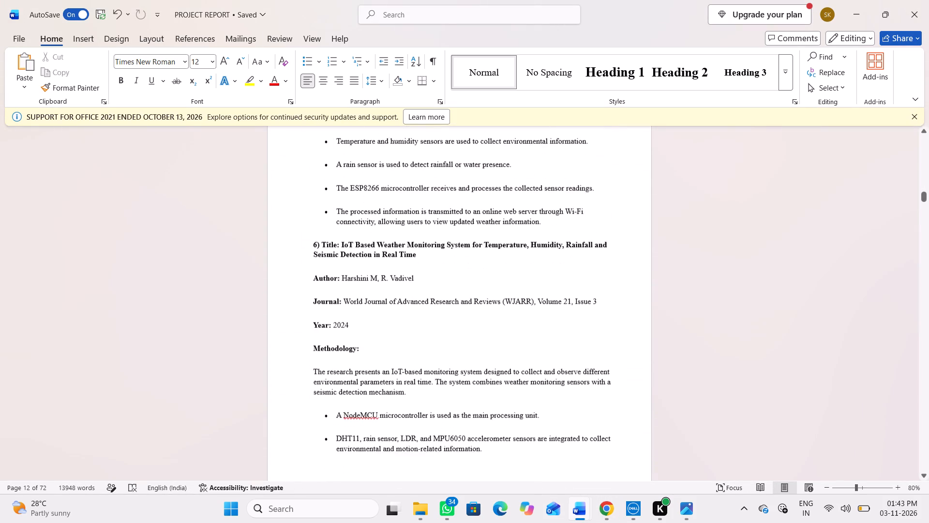
scroll(551, 374, "down", 7)
scroll(551, 374, "down", 20)
scroll(551, 374, "down", 14)
scroll(551, 374, "down", 13)
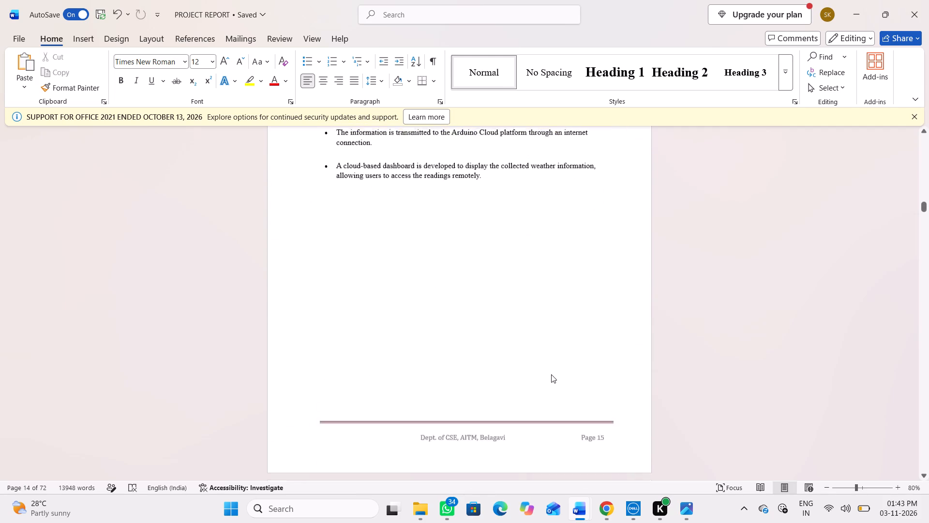
scroll(551, 374, "down", 19)
scroll(551, 374, "down", 7)
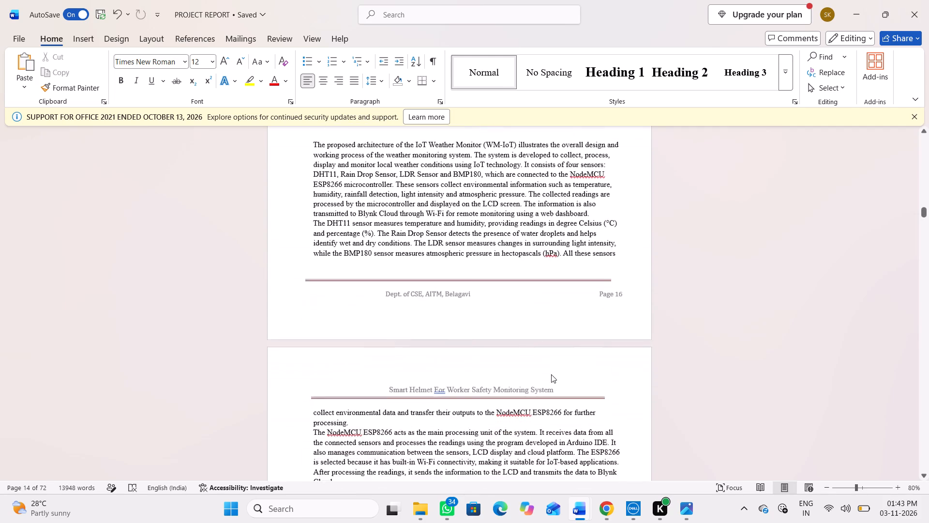
scroll(551, 374, "down", 12)
scroll(558, 383, "up", 7)
scroll(558, 383, "up", 20)
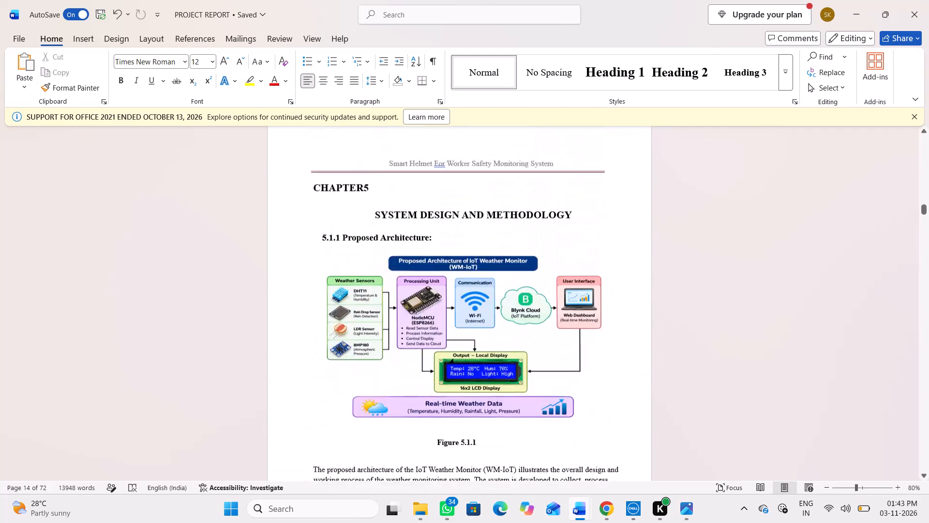
scroll(558, 383, "up", 7)
scroll(559, 383, "down", 2)
scroll(559, 383, "up", 7)
scroll(540, 373, "down", 3)
Look back through the Chapter 4 Literature Survey entries in PROJECT REPORT, from entry 8 up to entry 1.
scroll(540, 373, "up", 20)
scroll(540, 373, "up", 5)
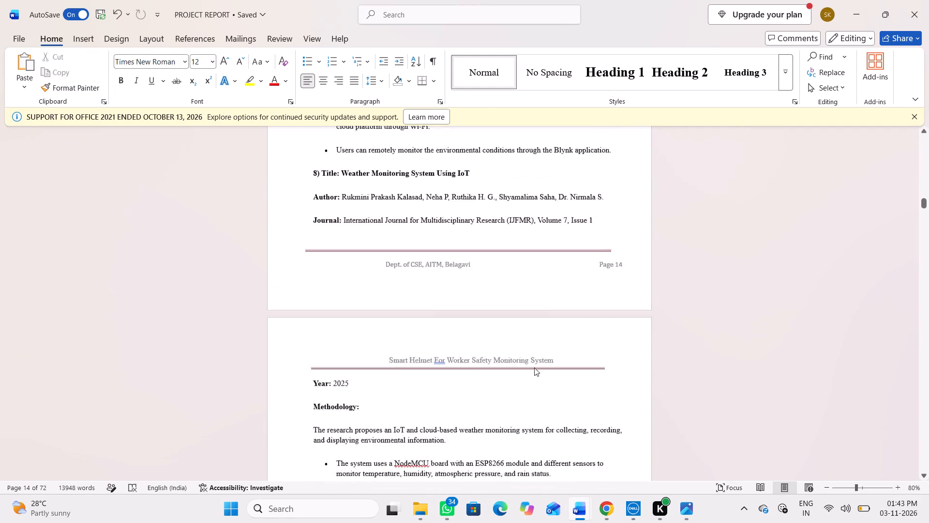
scroll(534, 368, "up", 16)
scroll(530, 363, "up", 9)
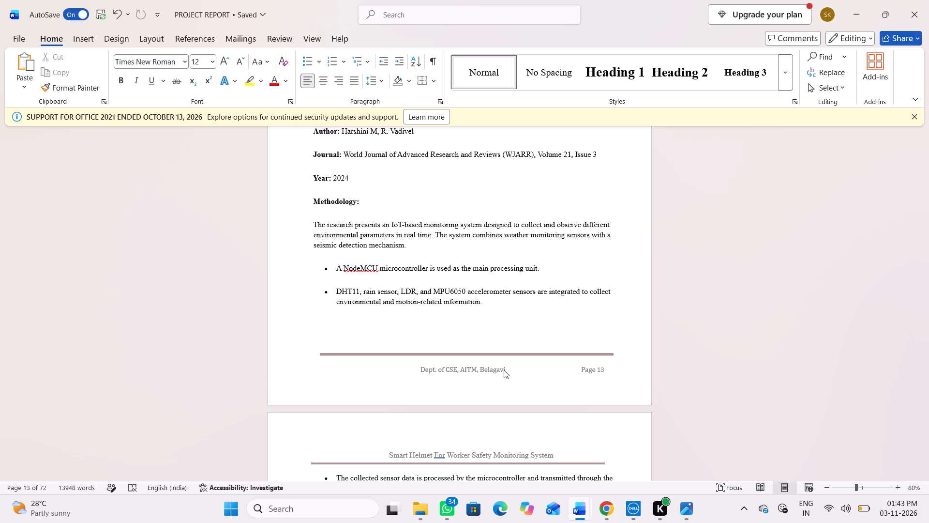
scroll(504, 370, "up", 4)
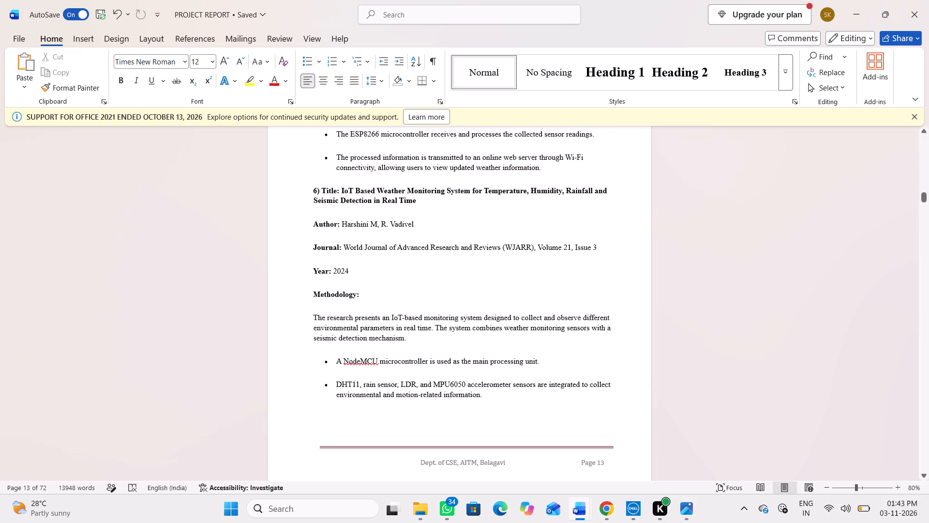
scroll(504, 370, "up", 4)
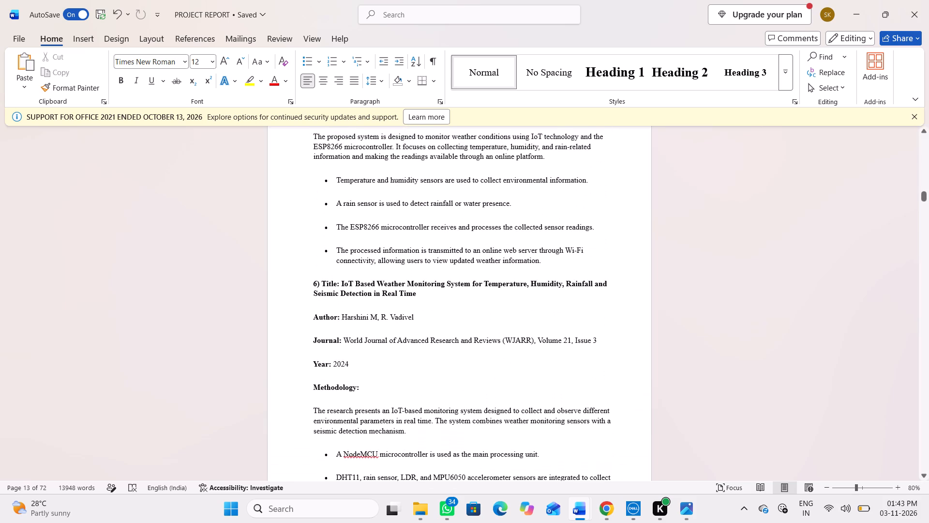
scroll(504, 370, "up", 6)
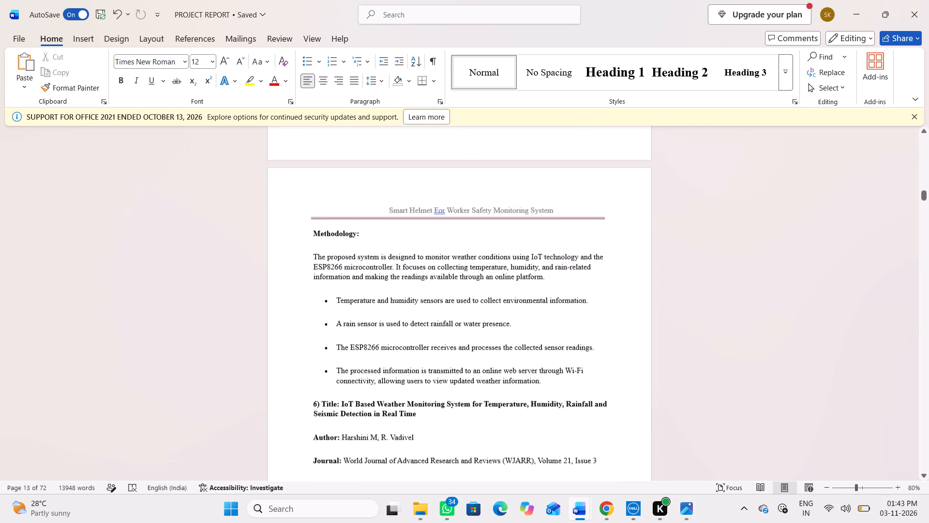
scroll(490, 369, "up", 9)
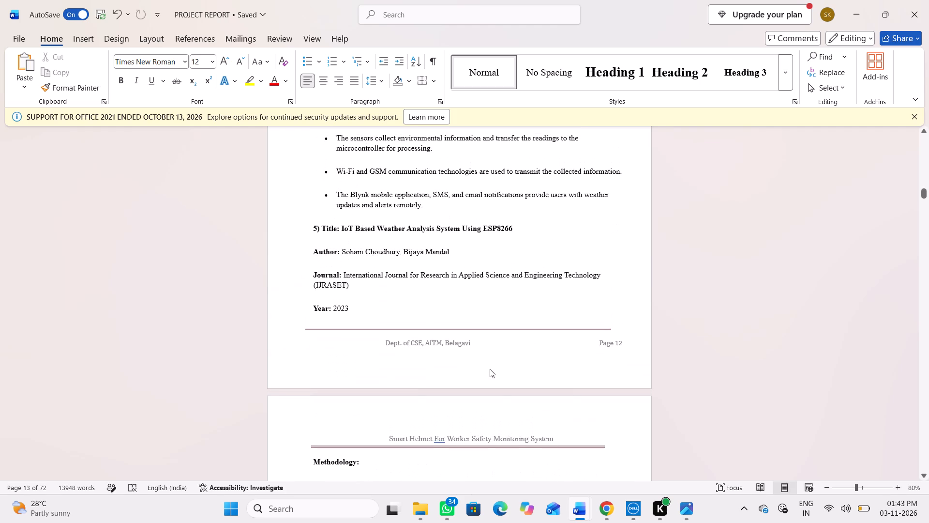
scroll(490, 369, "up", 8)
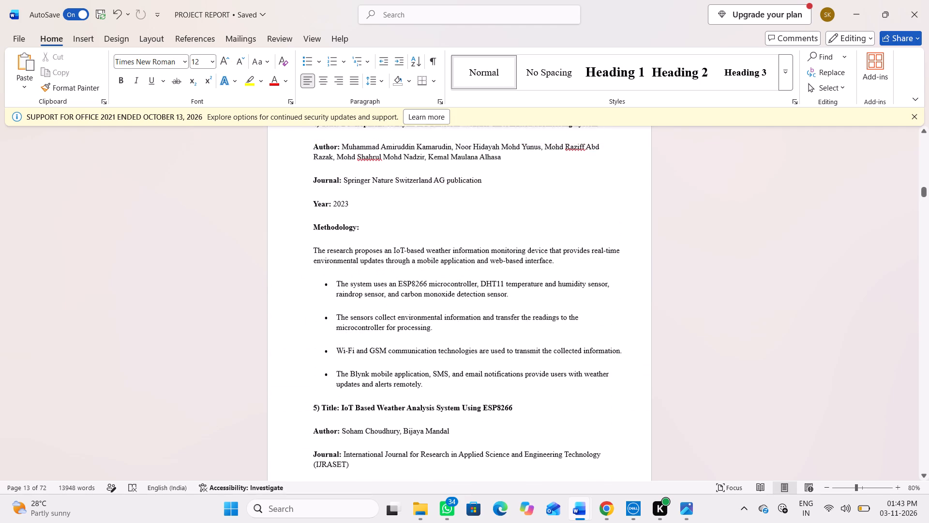
scroll(490, 369, "up", 5)
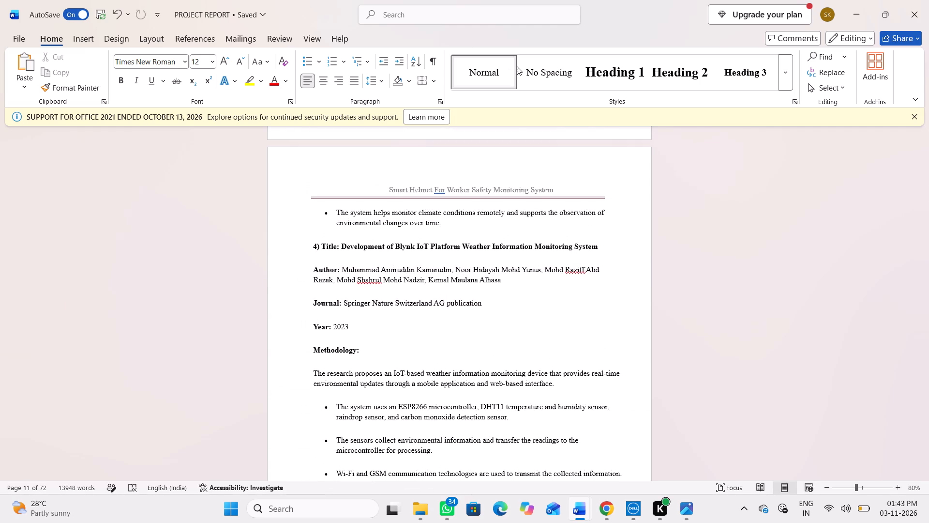
scroll(546, 272, "up", 13)
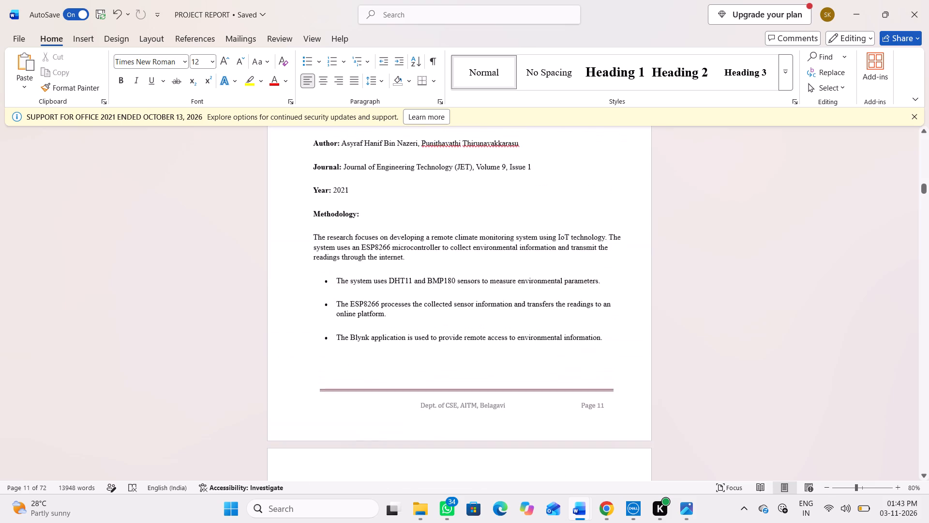
scroll(539, 266, "up", 14)
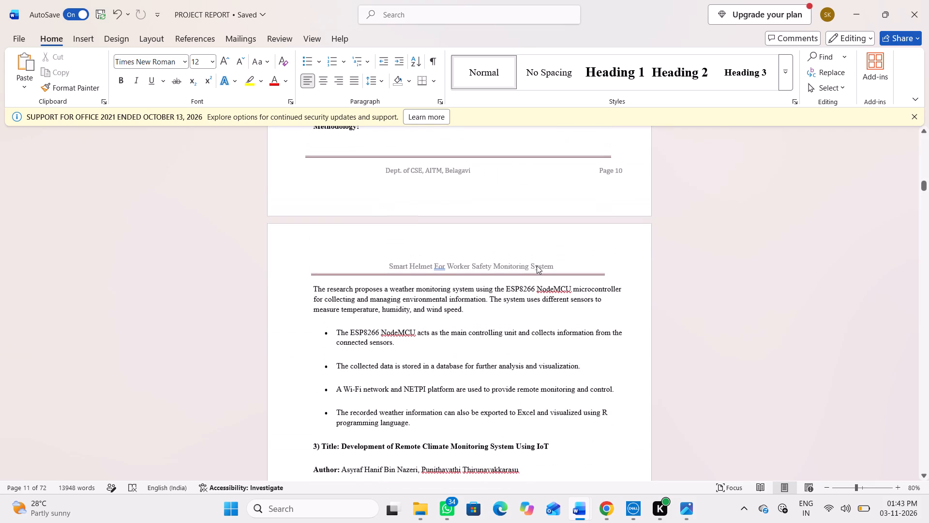
scroll(537, 265, "up", 7)
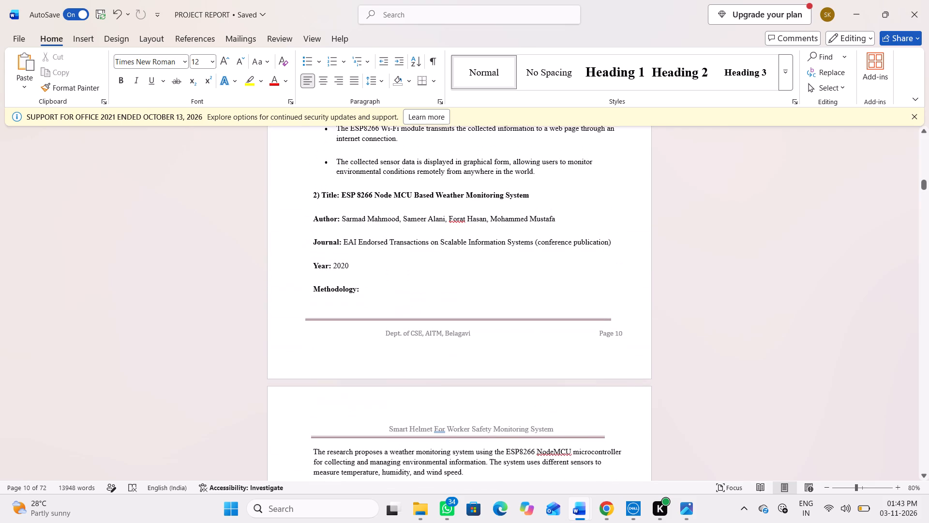
scroll(537, 265, "up", 17)
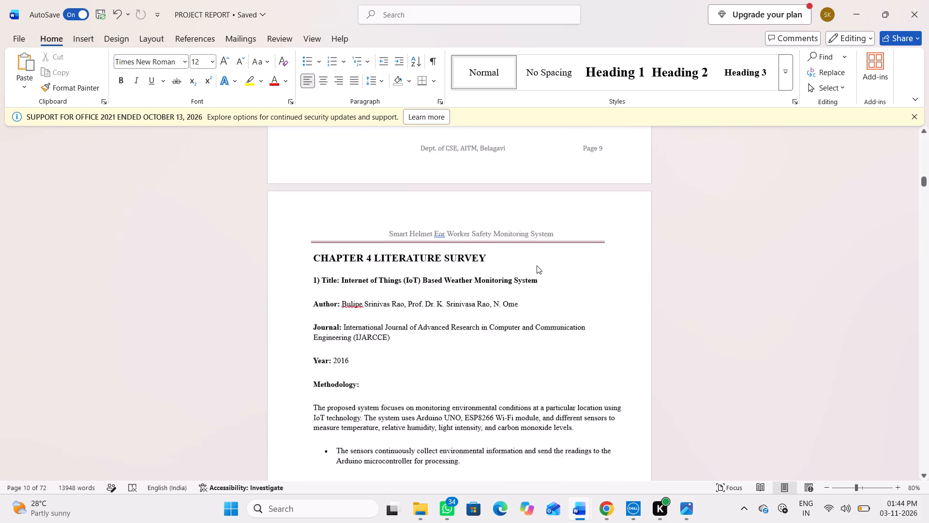
Review the numbered objectives in Chapter 3 Objectives of the PROJECT REPORT document.
scroll(537, 265, "up", 14)
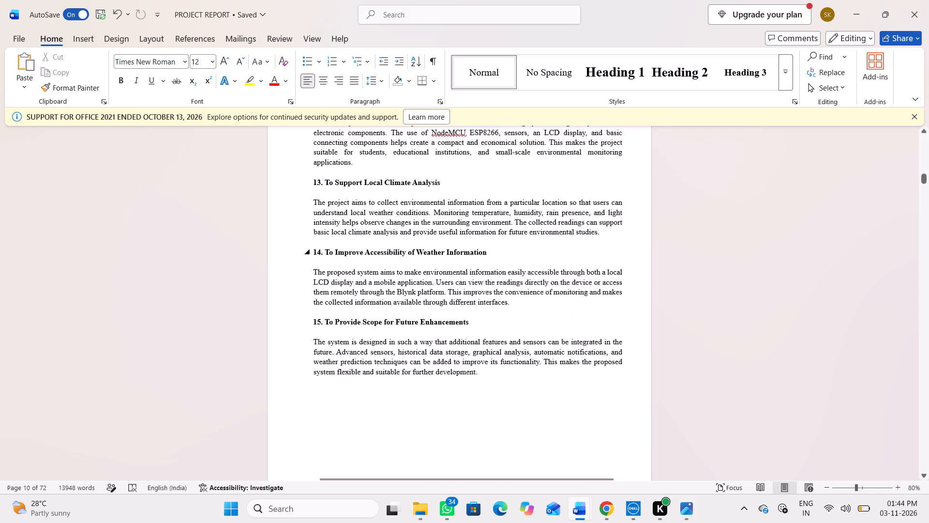
scroll(535, 265, "up", 9)
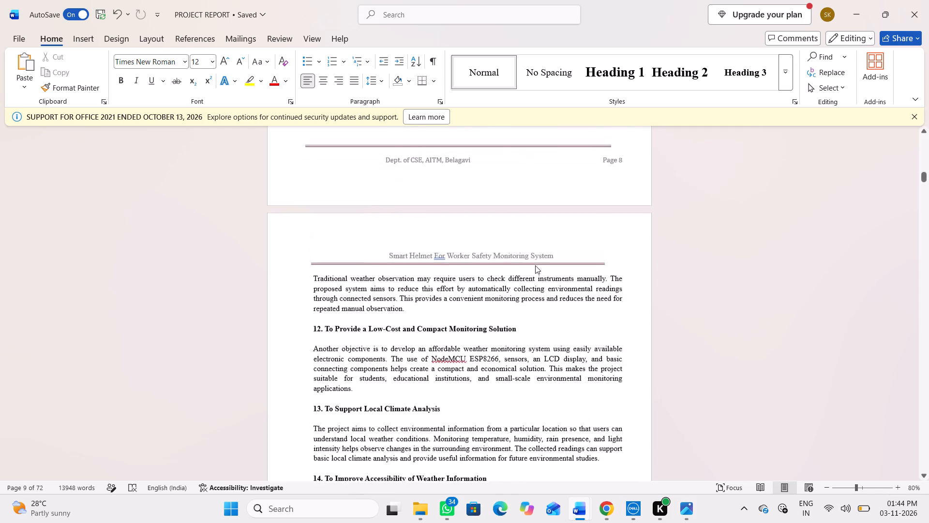
scroll(535, 265, "up", 11)
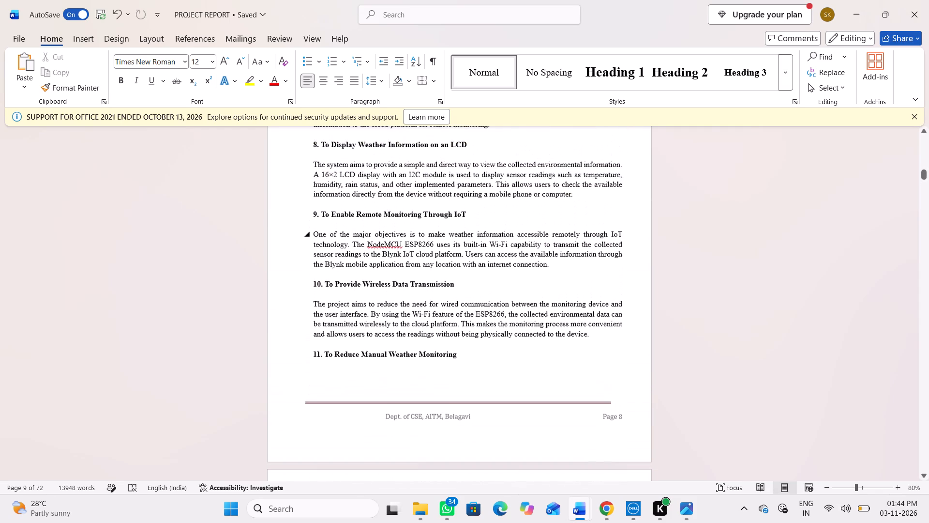
scroll(535, 265, "up", 11)
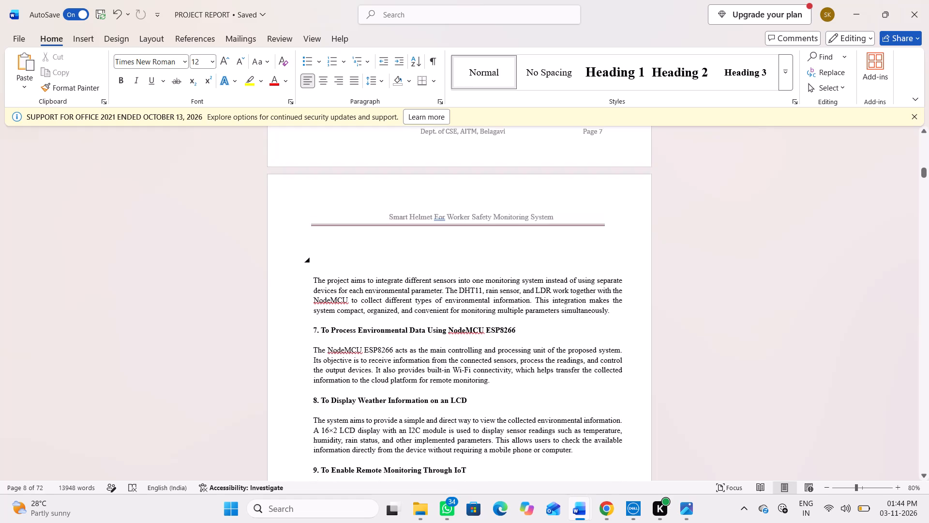
scroll(535, 265, "up", 1)
scroll(535, 265, "down", 15)
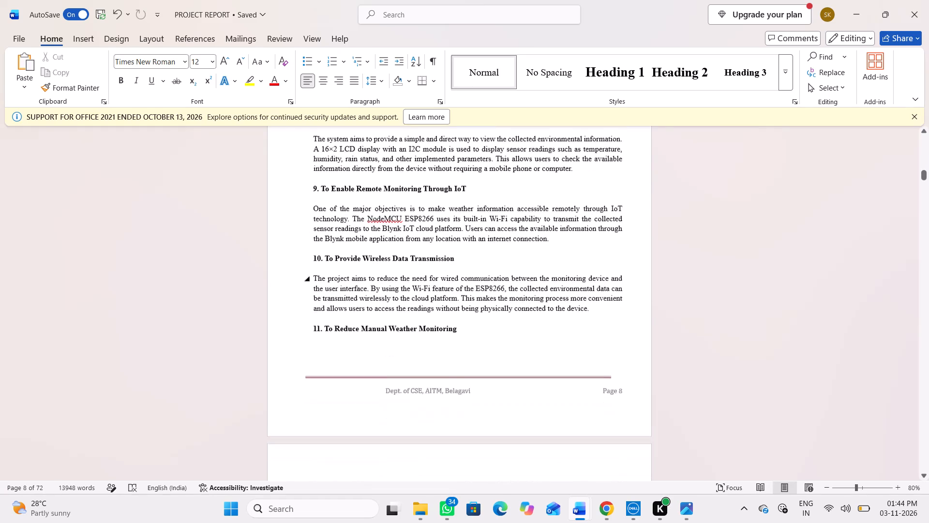
scroll(535, 265, "up", 14)
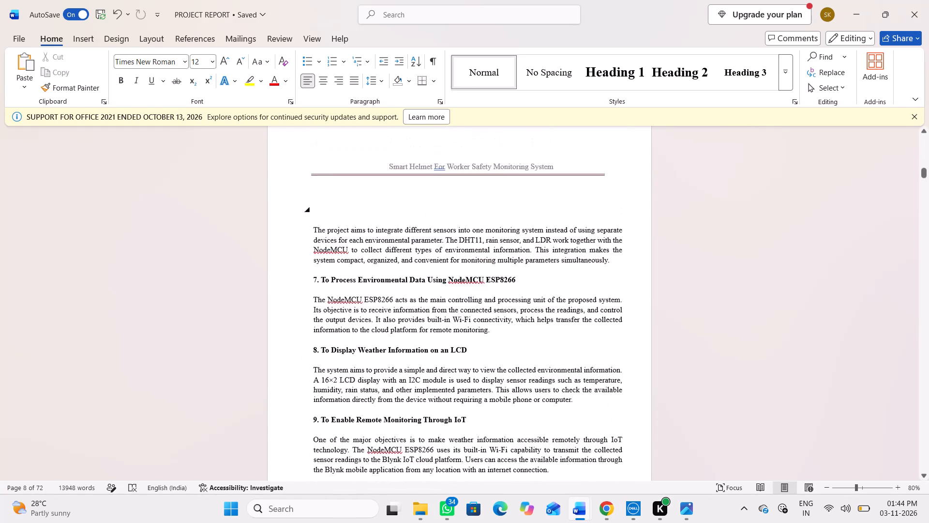
scroll(534, 265, "up", 11)
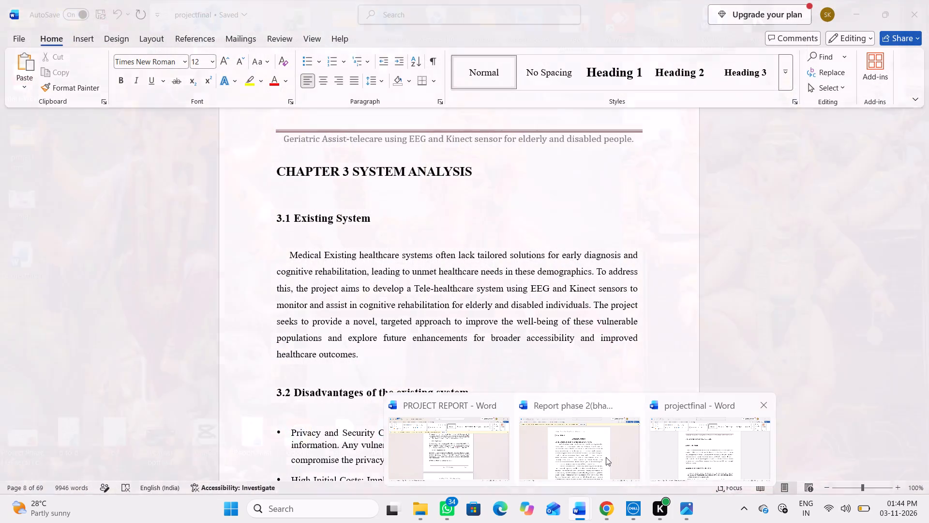
left_click(474, 460)
scroll(406, 396, "up", 12)
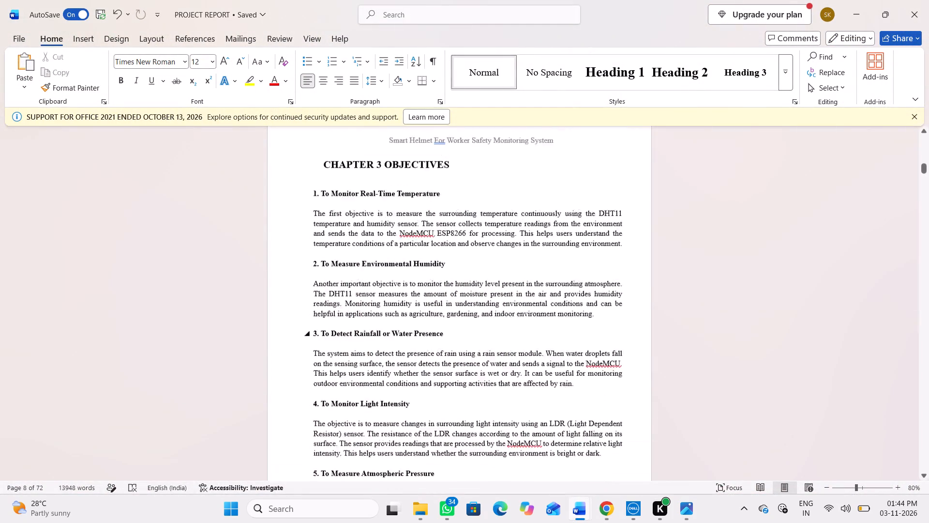
scroll(406, 396, "up", 5)
scroll(406, 396, "down", 3)
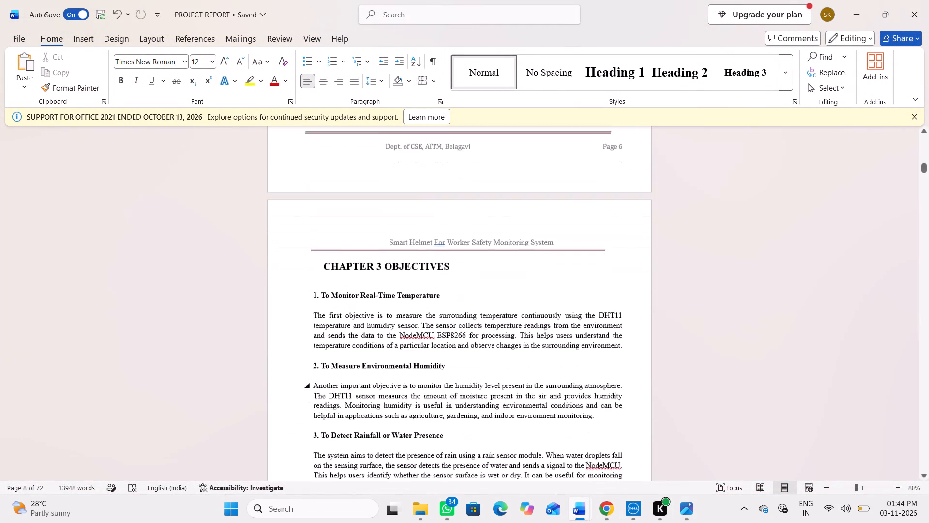
scroll(405, 400, "down", 2)
Look through PROJECT REPORT's discussion of conventional weather monitoring problems and Chapter 1's background, key features and introduction.
scroll(405, 400, "up", 20)
scroll(405, 400, "up", 9)
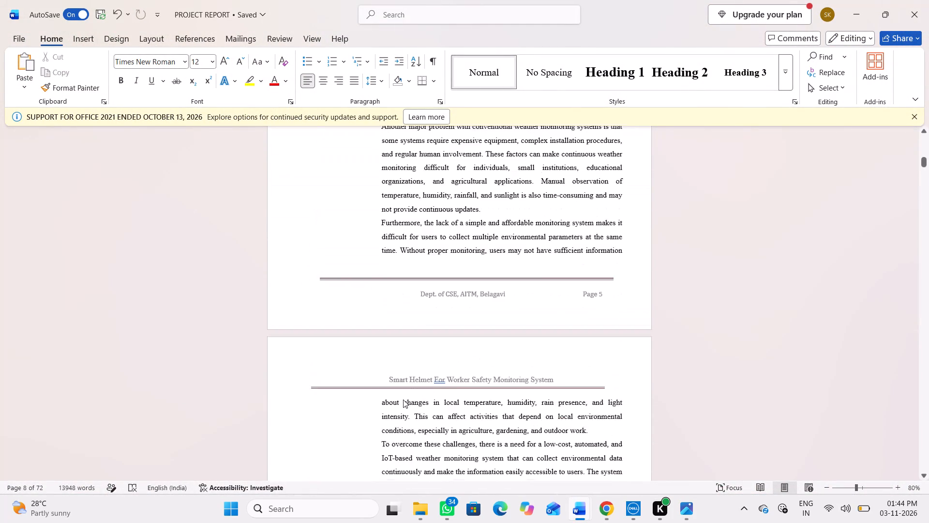
scroll(403, 400, "up", 18)
scroll(403, 400, "up", 10)
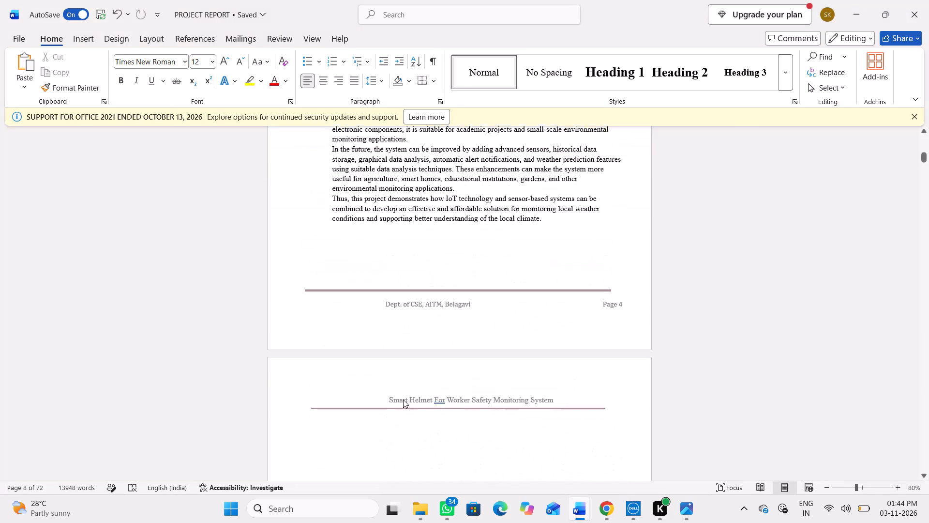
scroll(403, 400, "up", 13)
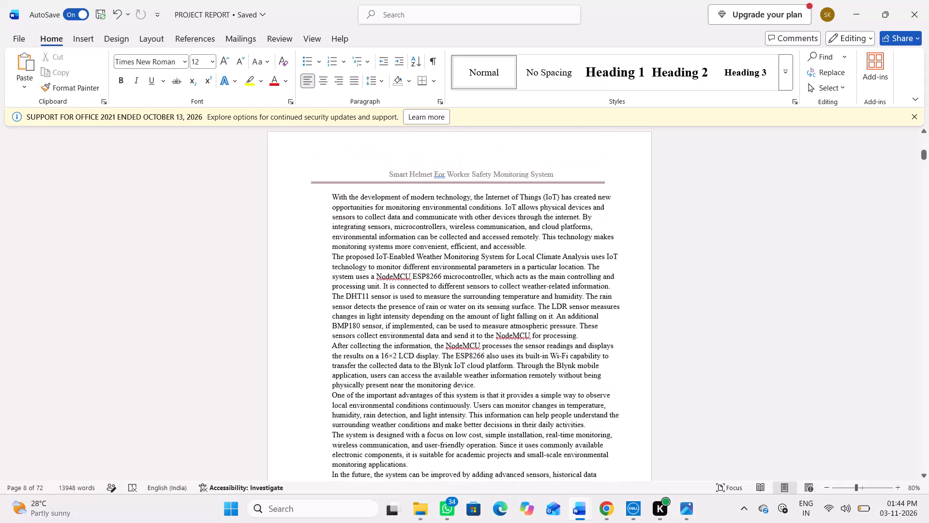
scroll(403, 400, "up", 11)
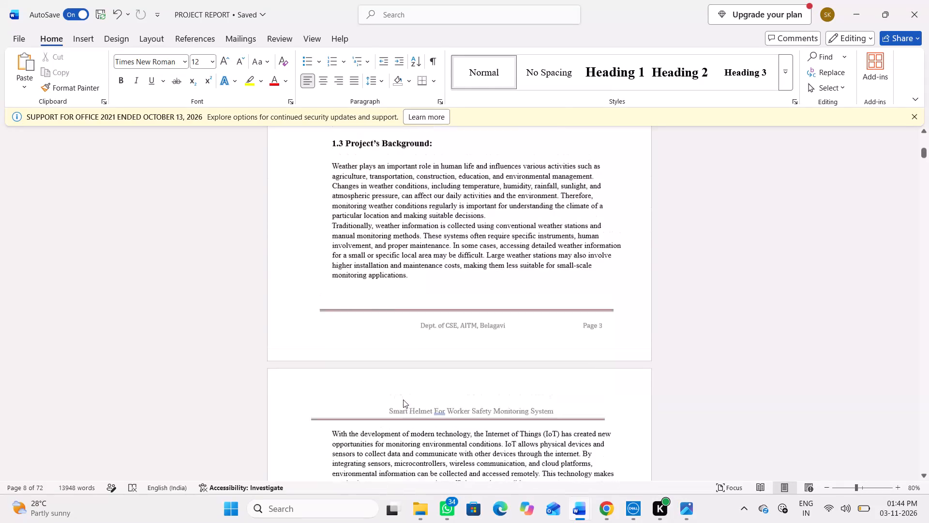
scroll(403, 398, "up", 12)
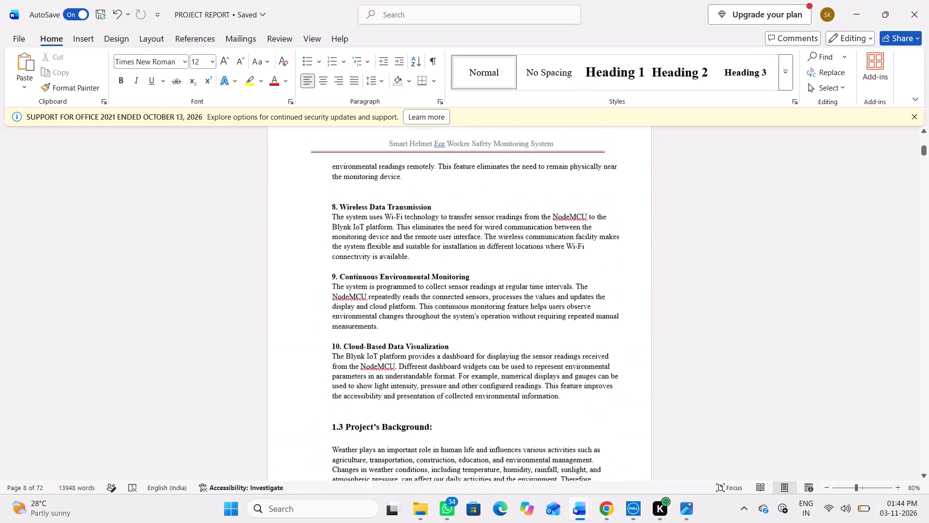
scroll(403, 398, "up", 17)
scroll(403, 398, "up", 5)
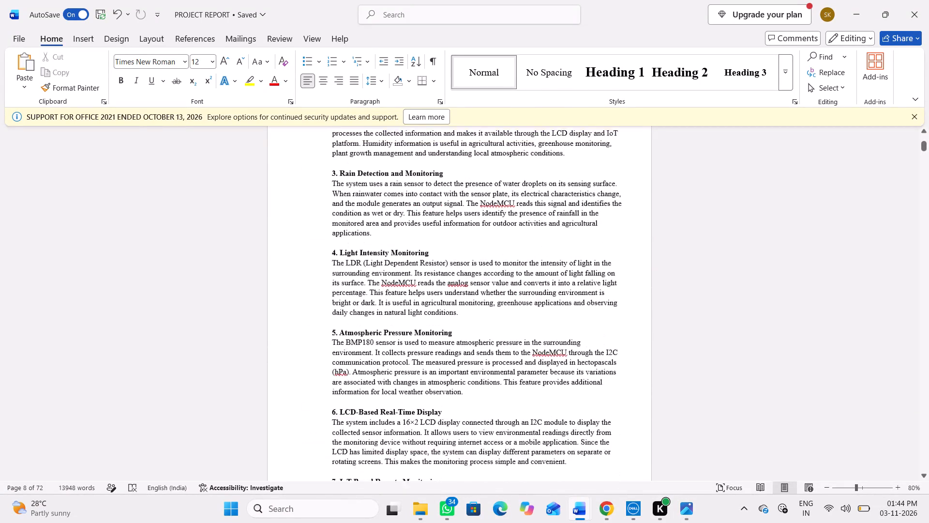
scroll(403, 398, "up", 18)
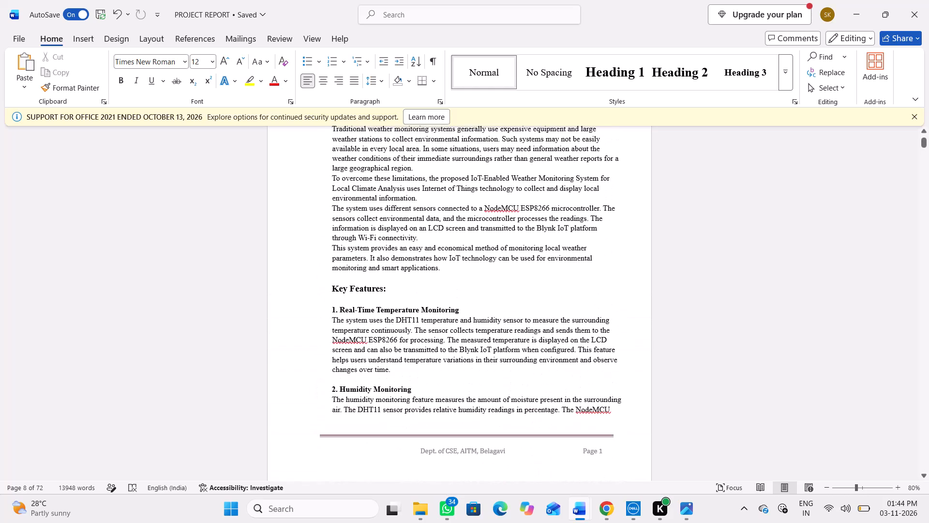
scroll(403, 398, "up", 8)
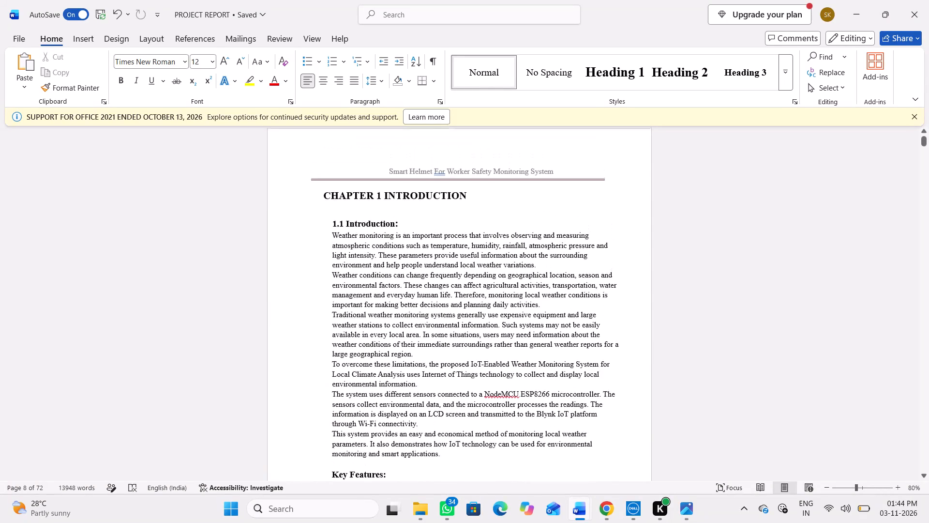
scroll(403, 398, "up", 4)
scroll(403, 400, "down", 7)
scroll(406, 402, "down", 20)
scroll(406, 402, "down", 4)
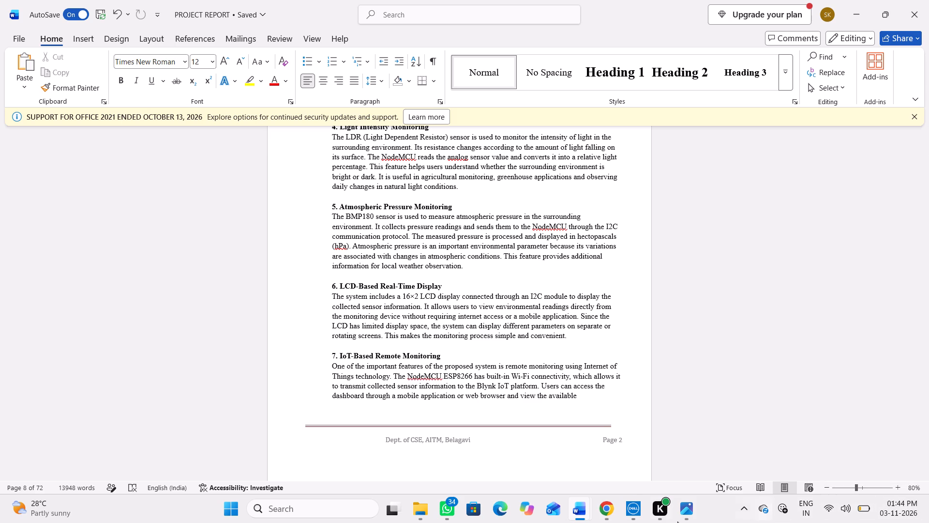
Return to the projectfinal document and save it.
left_click(686, 455)
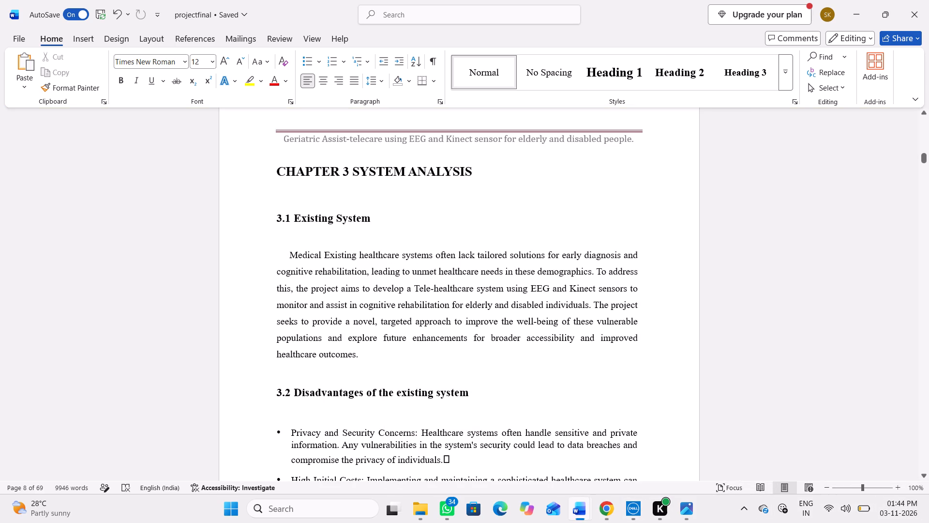
key("ctrl+s")
key("ctrl+s")
key("ctrl+s")
key("ctrl+s")
Close the projectfinal, PROJECT REPORT and Report phase 2 documents.
left_click(901, 15)
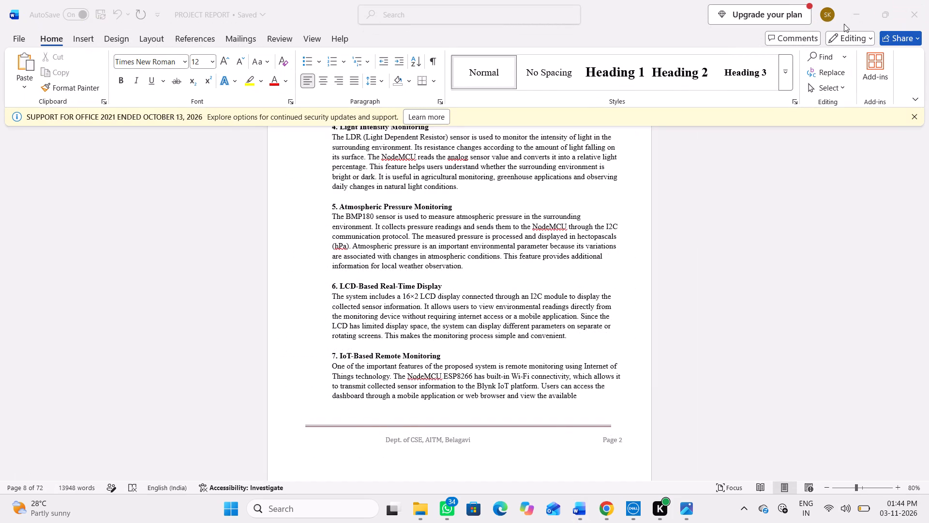
left_click(854, 16)
triple_click(912, 10)
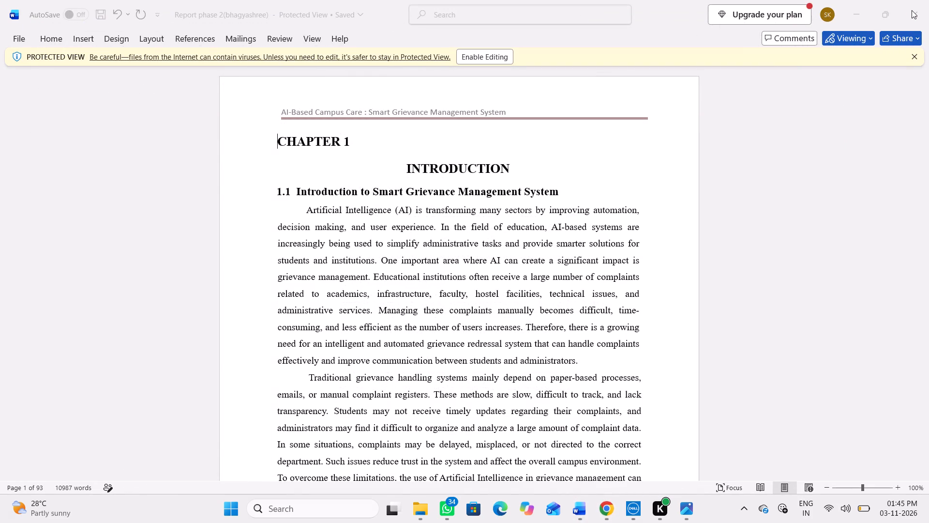